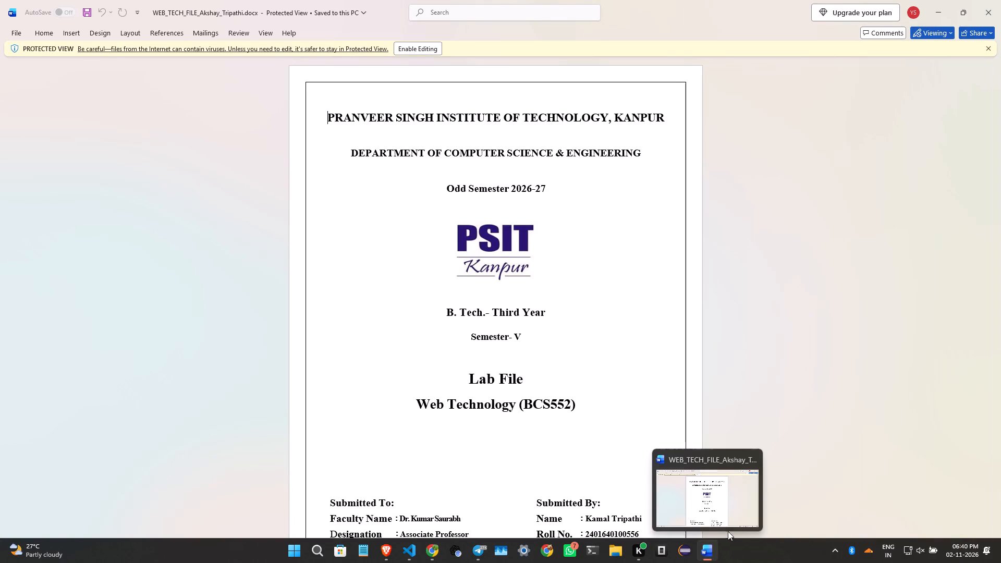
Enable editing for the protected lab file document.
{"action": "left_click", "coordinate": [408, 55]}
{"action": "left_click", "coordinate": [410, 48]}
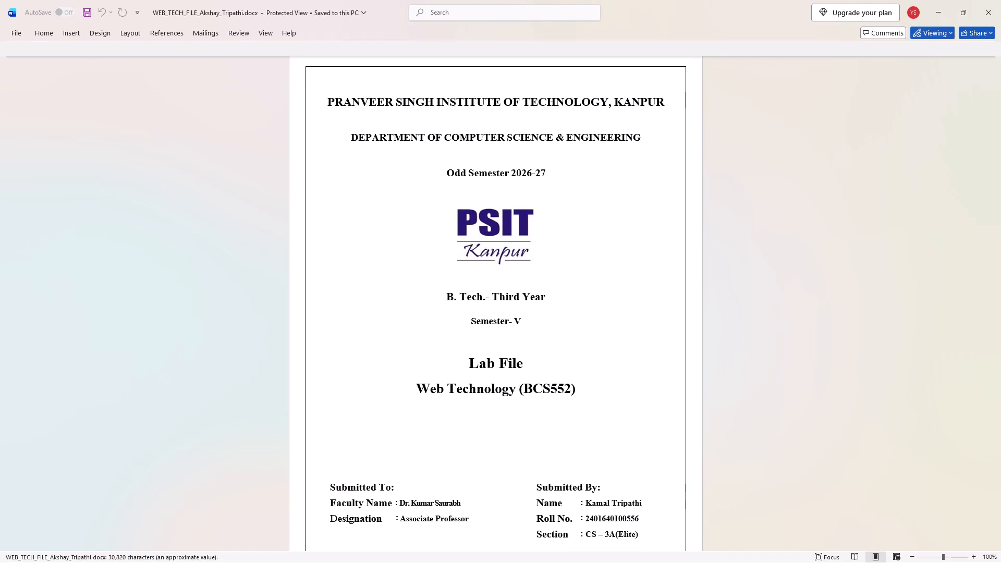
{"action": "scroll", "coordinate": [625, 238], "scroll_direction": "up", "scroll_amount": 1, "text": "ctrl"}
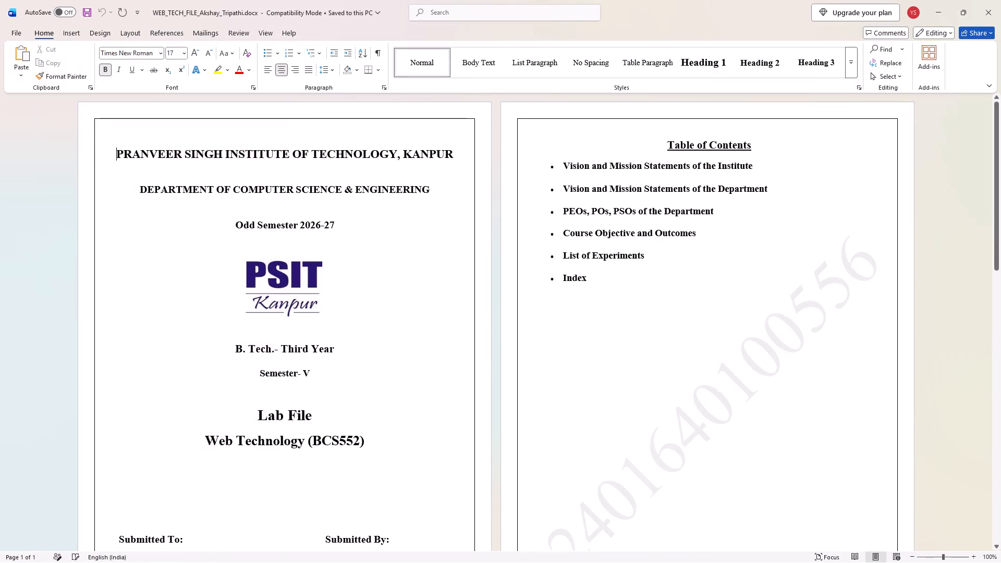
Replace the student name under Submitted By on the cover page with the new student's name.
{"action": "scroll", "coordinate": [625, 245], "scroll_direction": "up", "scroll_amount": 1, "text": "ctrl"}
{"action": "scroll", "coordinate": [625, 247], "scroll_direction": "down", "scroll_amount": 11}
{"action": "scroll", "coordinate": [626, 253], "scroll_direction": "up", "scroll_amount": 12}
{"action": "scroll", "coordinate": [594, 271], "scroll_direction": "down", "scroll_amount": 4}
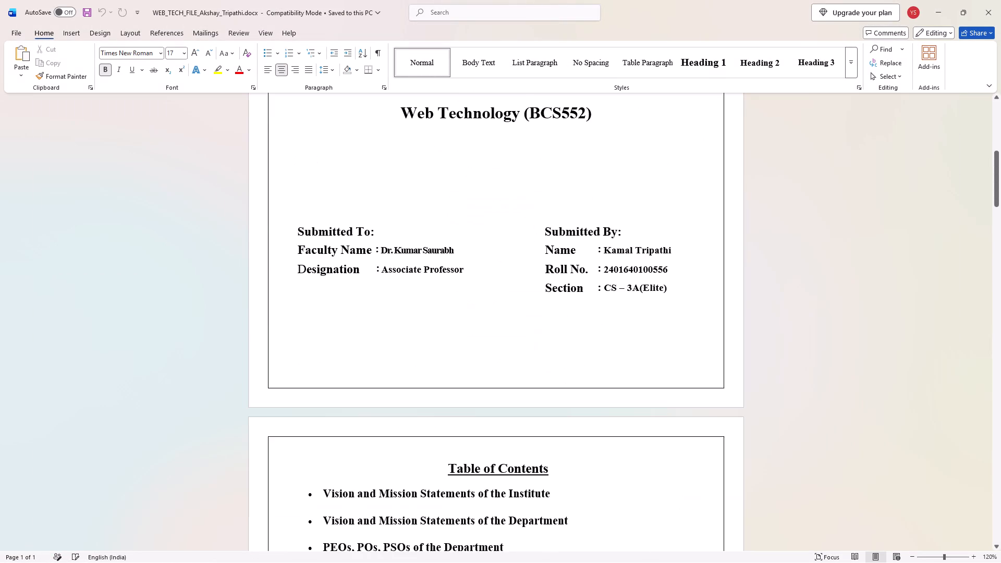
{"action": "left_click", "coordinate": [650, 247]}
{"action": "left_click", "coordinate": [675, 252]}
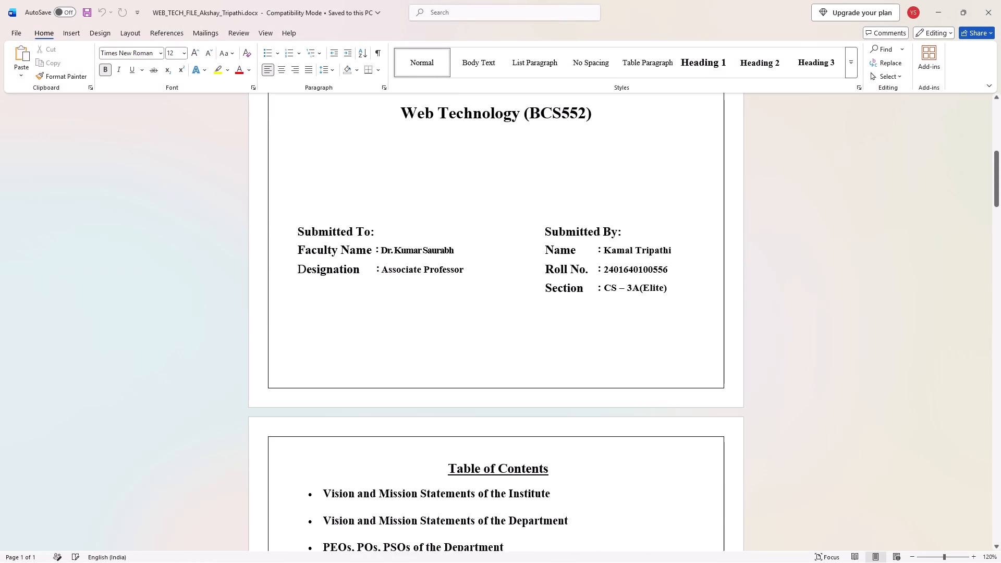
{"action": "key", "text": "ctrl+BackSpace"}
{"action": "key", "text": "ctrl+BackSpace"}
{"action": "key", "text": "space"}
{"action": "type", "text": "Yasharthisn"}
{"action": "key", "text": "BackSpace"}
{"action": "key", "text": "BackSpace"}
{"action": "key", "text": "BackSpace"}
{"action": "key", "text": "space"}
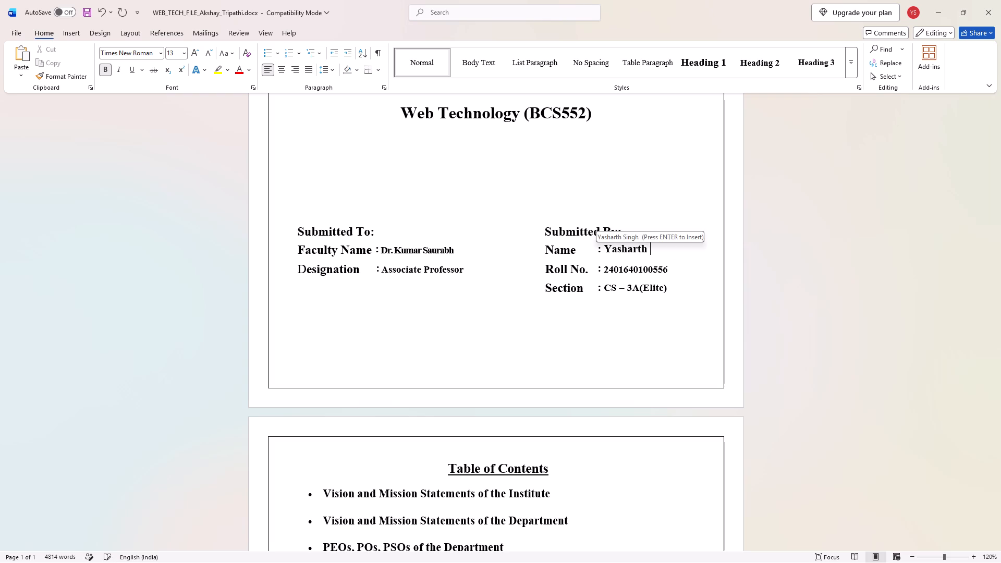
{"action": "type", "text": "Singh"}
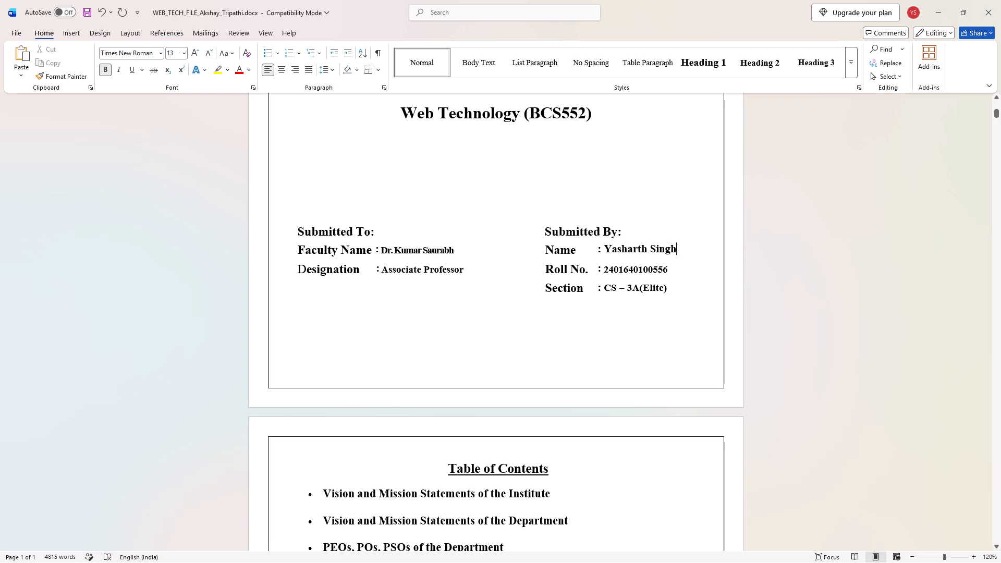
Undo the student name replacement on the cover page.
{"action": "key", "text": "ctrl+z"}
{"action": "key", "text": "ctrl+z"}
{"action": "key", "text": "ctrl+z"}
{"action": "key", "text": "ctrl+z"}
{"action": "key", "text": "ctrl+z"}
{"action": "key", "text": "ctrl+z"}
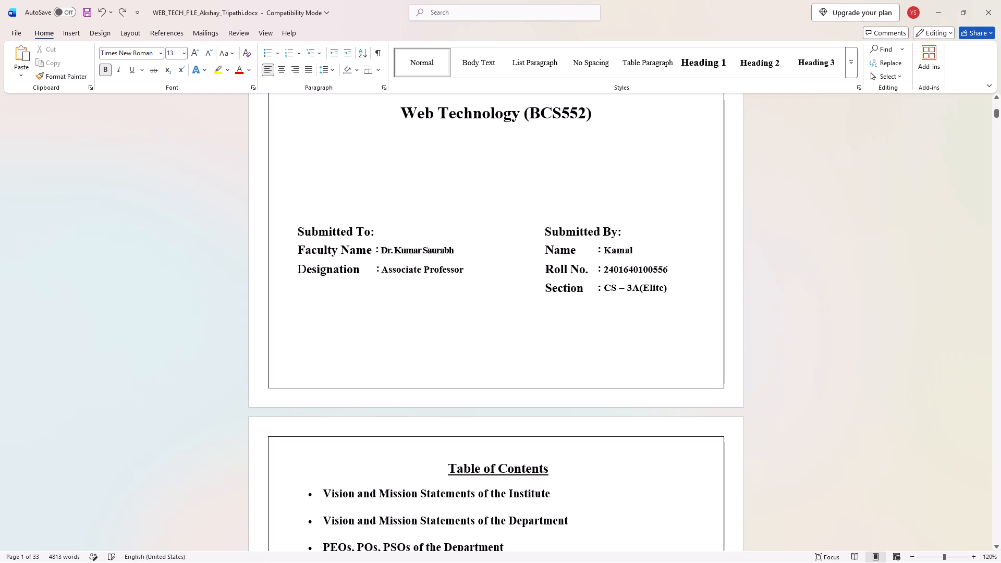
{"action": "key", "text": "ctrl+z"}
Replace the student name under Submitted By with the new student's name, keeping the line's original formatting.
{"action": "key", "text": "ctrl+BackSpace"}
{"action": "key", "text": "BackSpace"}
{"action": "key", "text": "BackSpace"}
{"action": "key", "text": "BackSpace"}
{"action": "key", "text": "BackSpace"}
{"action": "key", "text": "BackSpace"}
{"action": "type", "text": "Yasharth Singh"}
Replace the last five digits of the roll number under Submitted By with those of the new student's roll number.
{"action": "left_click", "coordinate": [674, 268]}
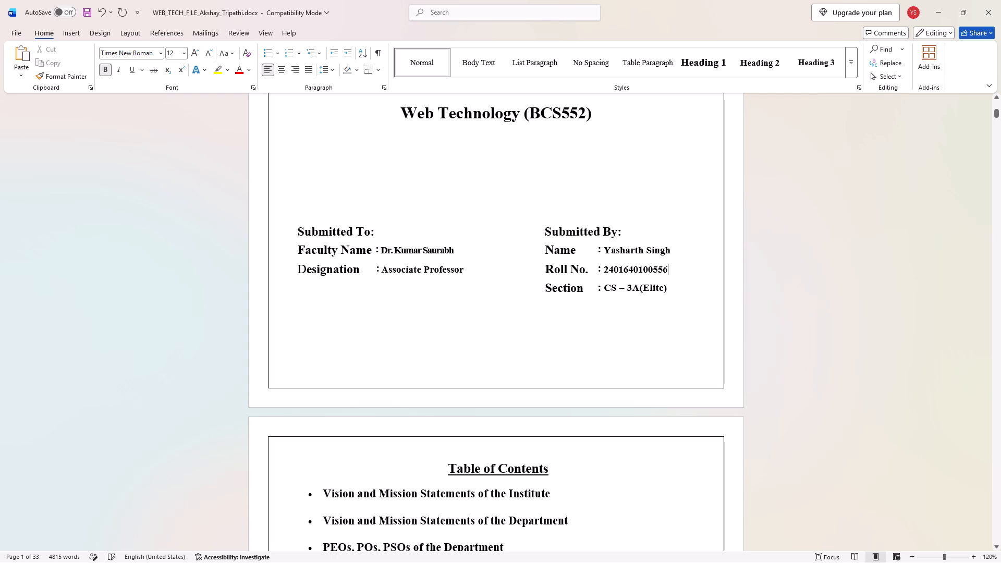
{"action": "key", "text": "BackSpace"}
{"action": "key", "text": "BackSpace"}
{"action": "key", "text": "BackSpace"}
{"action": "key", "text": "BackSpace"}
{"action": "key", "text": "BackSpace"}
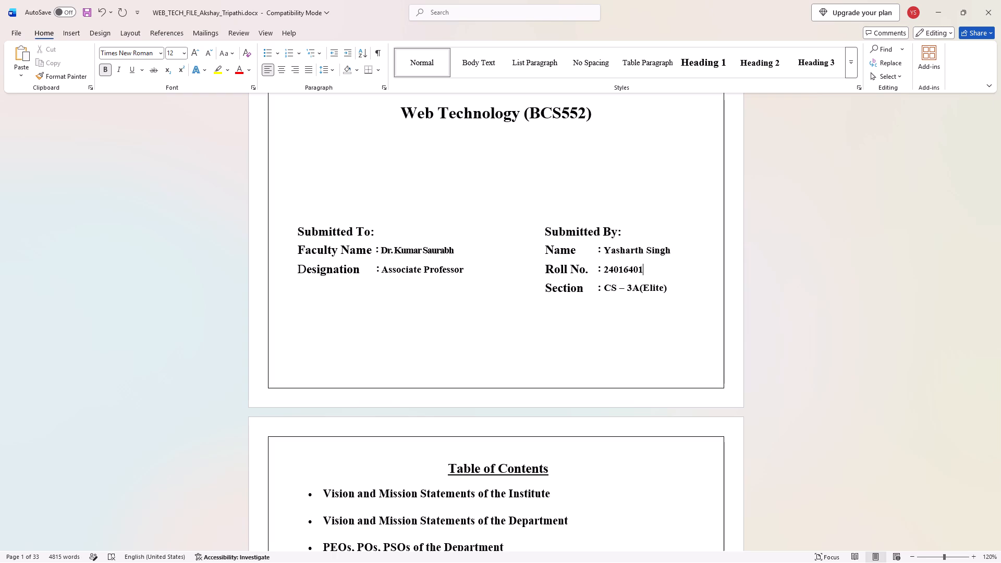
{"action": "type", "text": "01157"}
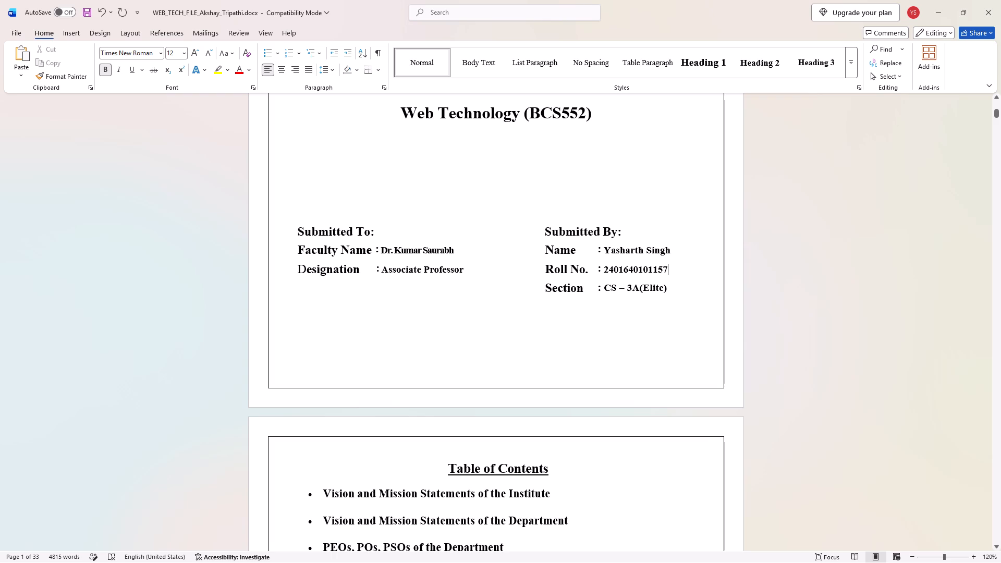
Insert spaces between the title, first name and surname of the faculty member under Submitted To.
{"action": "left_click", "coordinate": [422, 249]}
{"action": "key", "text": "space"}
{"action": "left_click_drag", "start_coordinate": [381, 249], "coordinate": [406, 253]}
{"action": "left_click", "coordinate": [423, 252]}
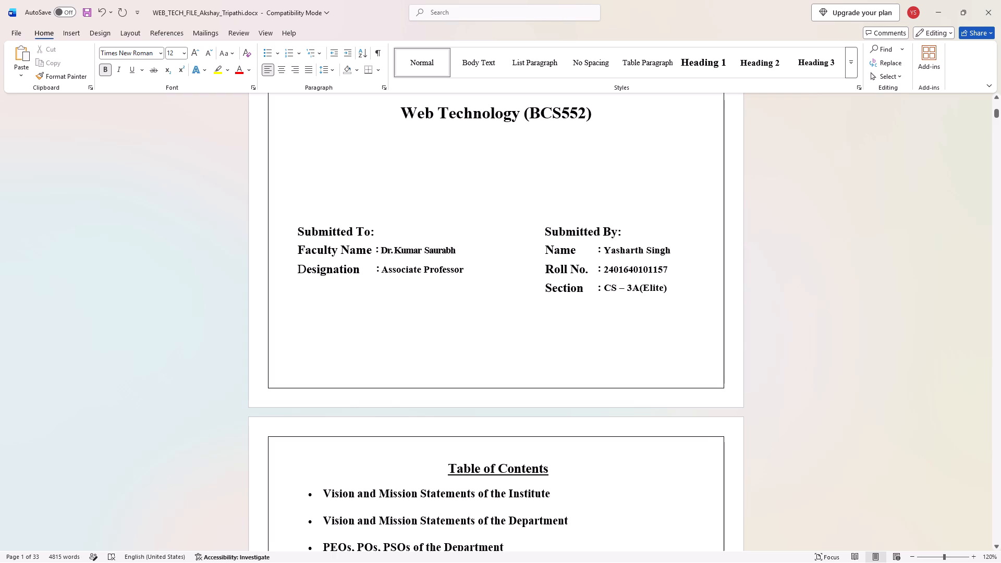
{"action": "left_click", "coordinate": [393, 250]}
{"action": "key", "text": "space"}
Set the font size of the faculty member's name under Submitted To to 14.
{"action": "left_click_drag", "start_coordinate": [383, 249], "coordinate": [456, 252]}
{"action": "left_click", "coordinate": [535, 221]}
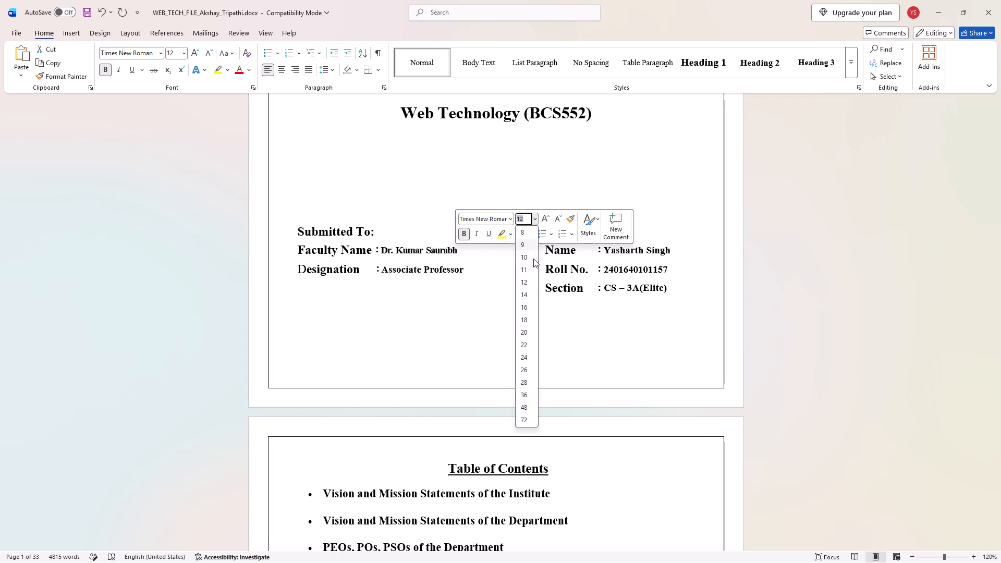
{"action": "left_click", "coordinate": [524, 295]}
Set the font size of the designation text "Associate Professor" under Submitted To to 14.
{"action": "left_click", "coordinate": [400, 269]}
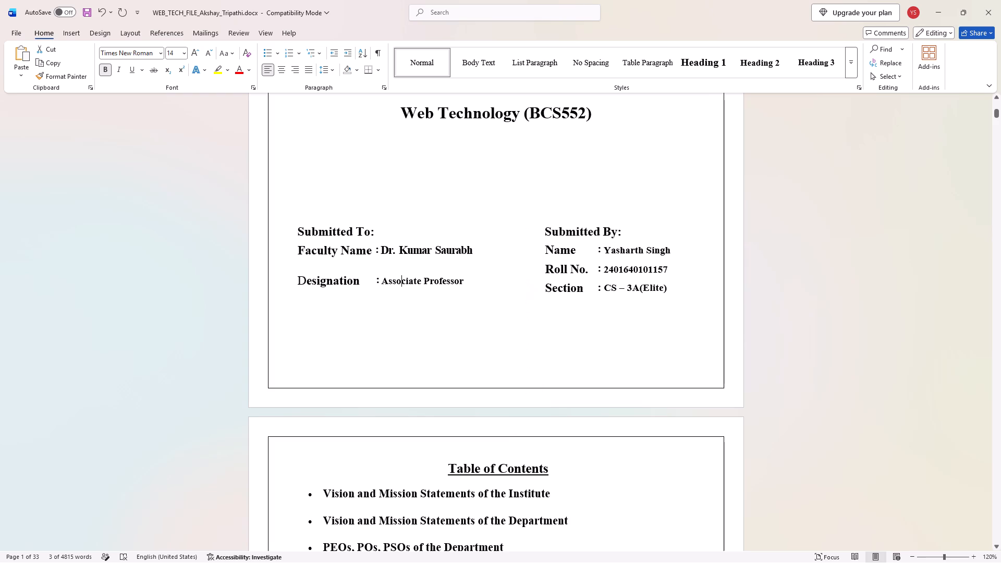
{"action": "left_click_drag", "start_coordinate": [384, 281], "coordinate": [462, 285]}
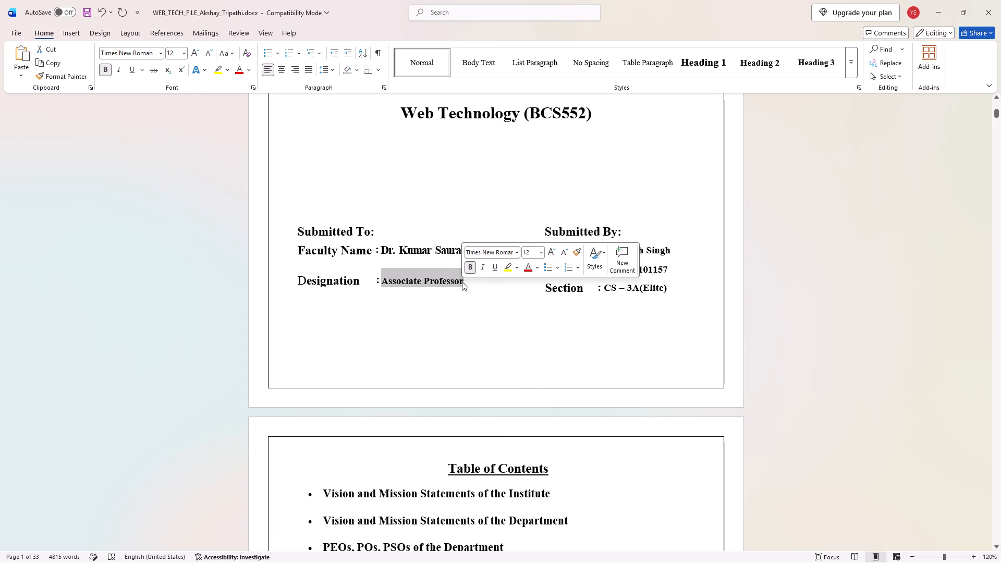
{"action": "left_click", "coordinate": [543, 252]}
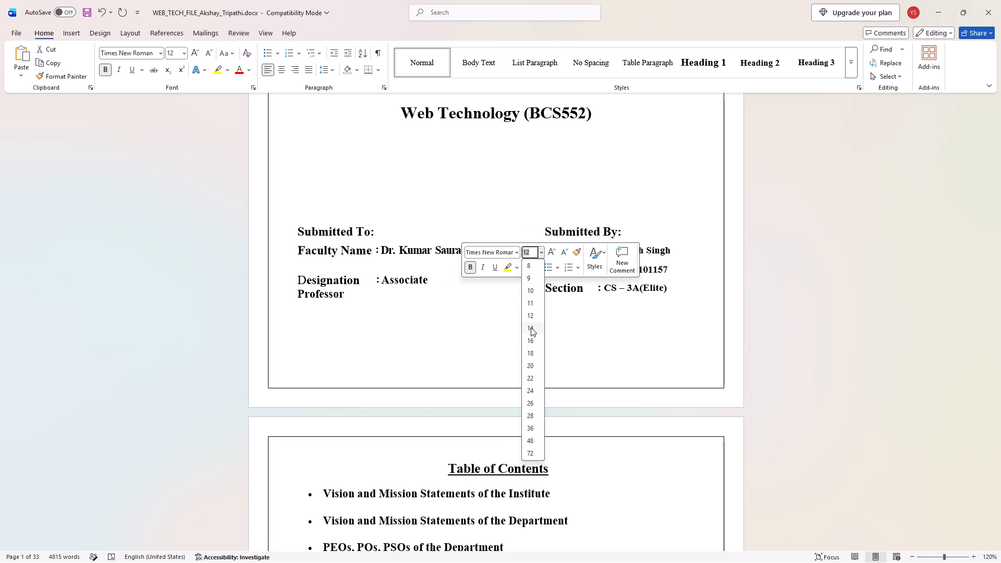
{"action": "left_click", "coordinate": [531, 327]}
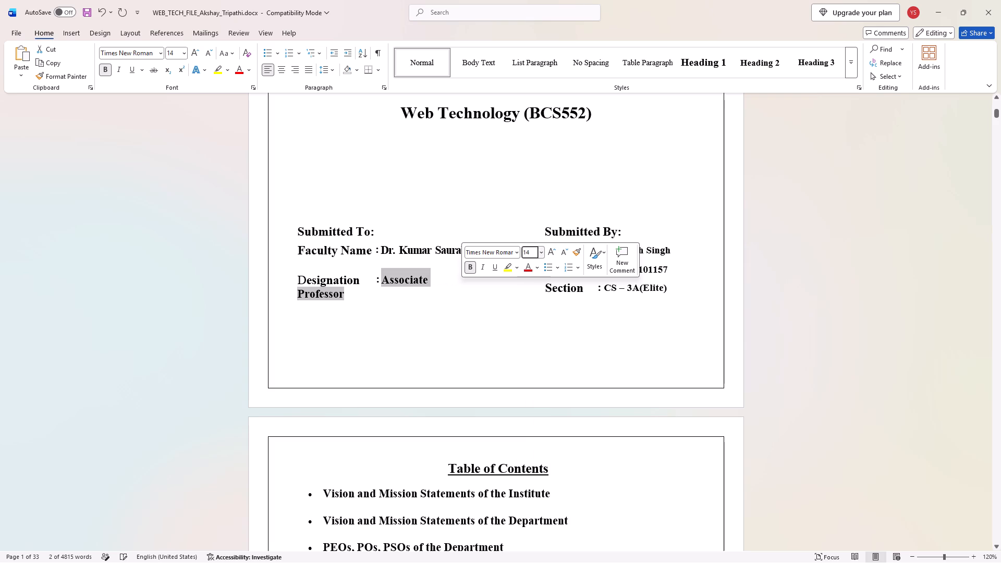
{"action": "left_click", "coordinate": [401, 291]}
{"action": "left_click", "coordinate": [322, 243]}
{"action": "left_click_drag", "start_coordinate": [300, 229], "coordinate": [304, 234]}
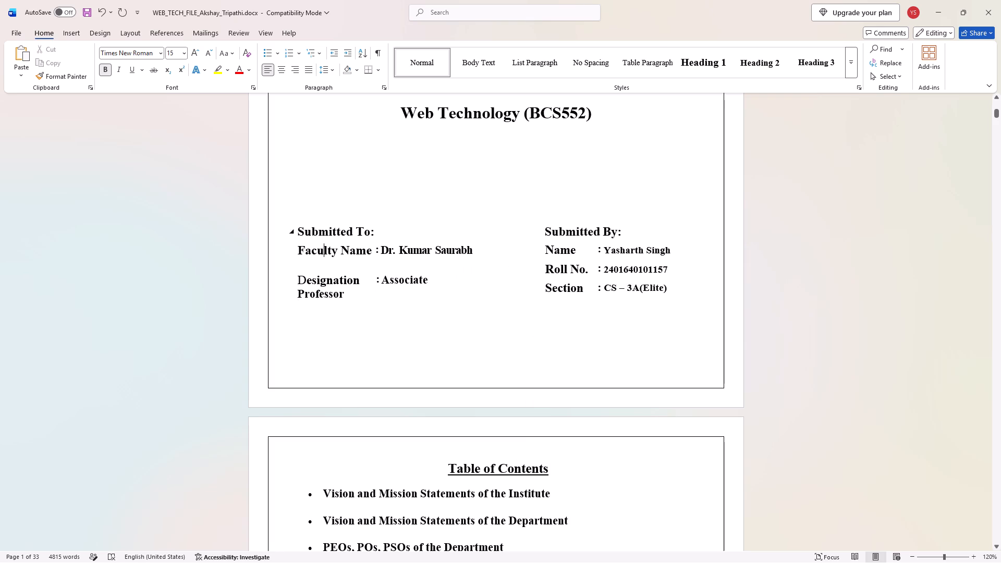
Undo the last two font size changes on the faculty name and designation values on the cover page.
{"action": "left_click_drag", "start_coordinate": [304, 234], "coordinate": [321, 250]}
{"action": "left_click", "coordinate": [398, 289]}
{"action": "left_click", "coordinate": [640, 336]}
{"action": "key", "text": "ctrl+z"}
{"action": "key", "text": "ctrl+z"}
{"action": "left_click", "coordinate": [450, 279]}
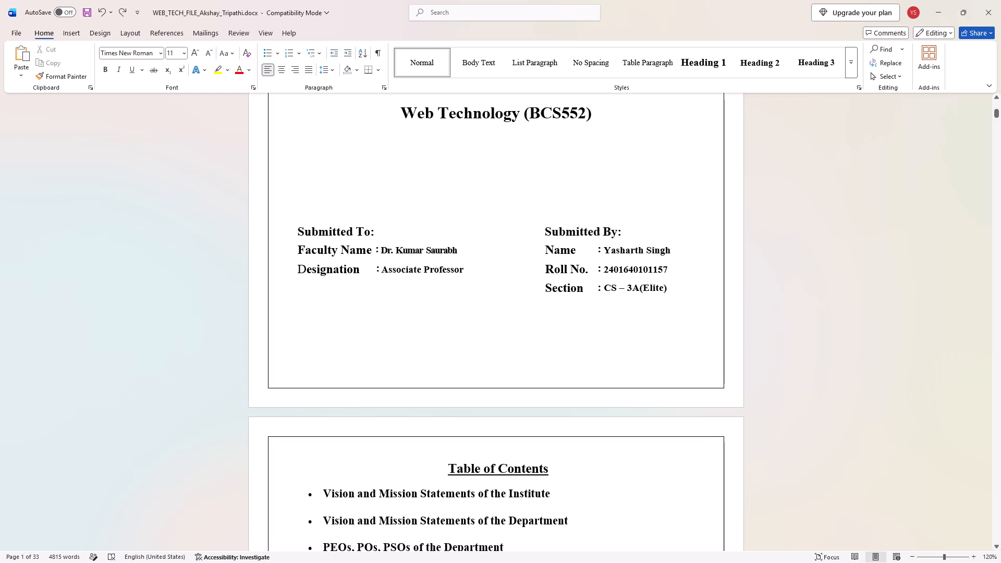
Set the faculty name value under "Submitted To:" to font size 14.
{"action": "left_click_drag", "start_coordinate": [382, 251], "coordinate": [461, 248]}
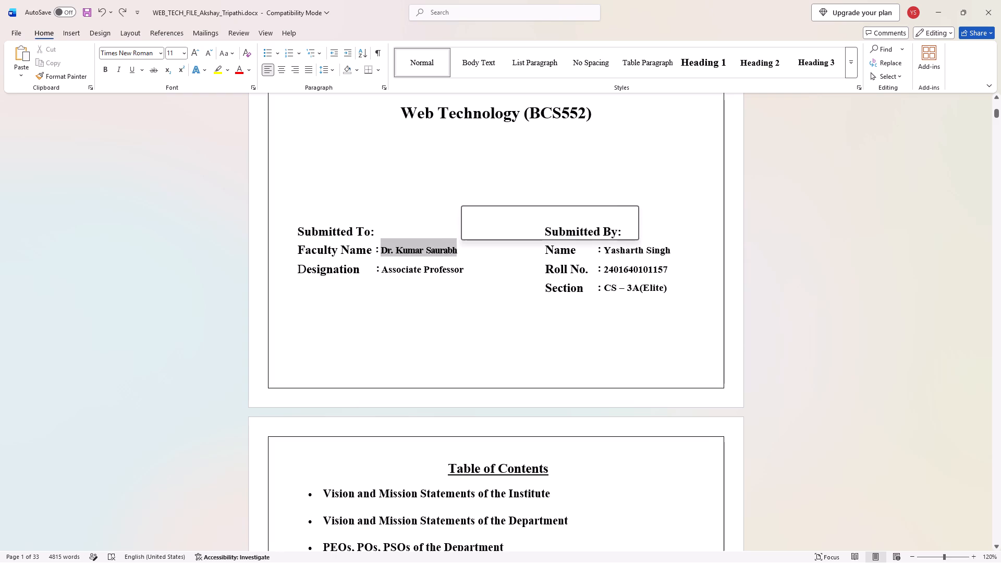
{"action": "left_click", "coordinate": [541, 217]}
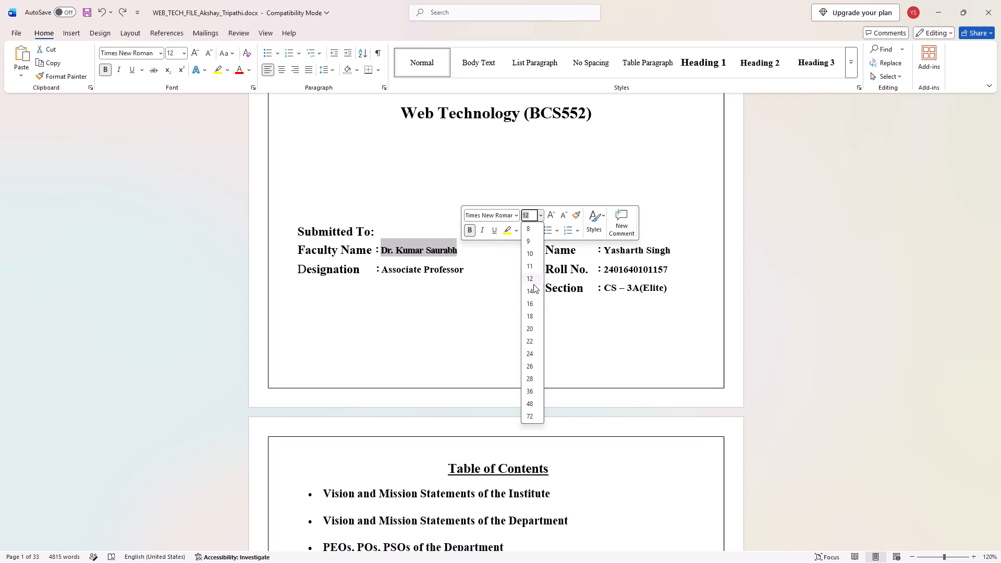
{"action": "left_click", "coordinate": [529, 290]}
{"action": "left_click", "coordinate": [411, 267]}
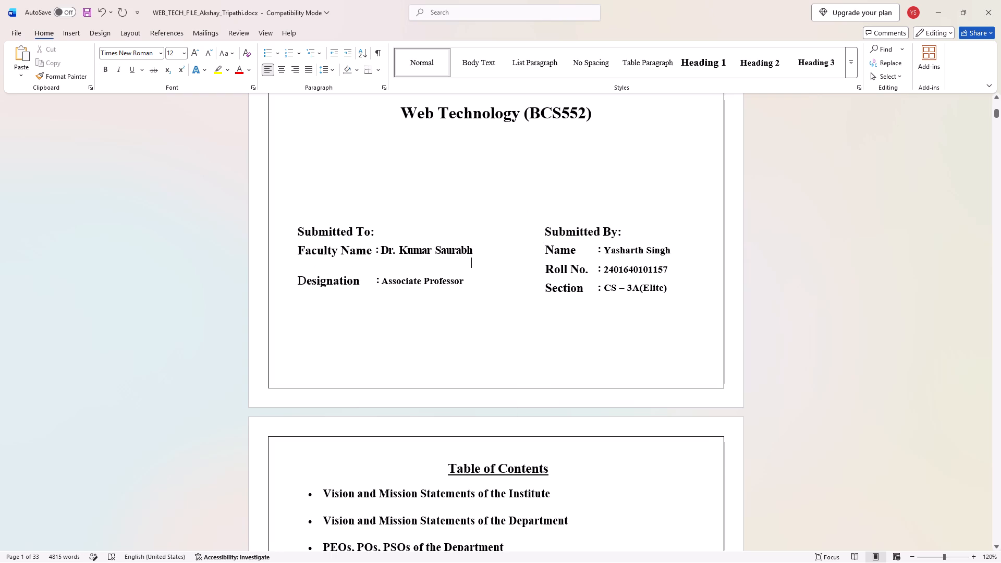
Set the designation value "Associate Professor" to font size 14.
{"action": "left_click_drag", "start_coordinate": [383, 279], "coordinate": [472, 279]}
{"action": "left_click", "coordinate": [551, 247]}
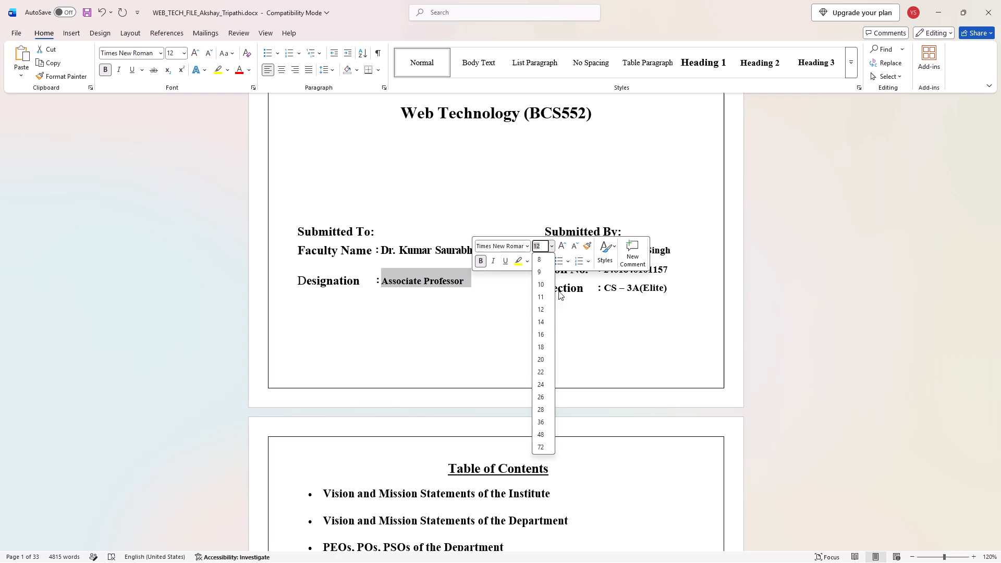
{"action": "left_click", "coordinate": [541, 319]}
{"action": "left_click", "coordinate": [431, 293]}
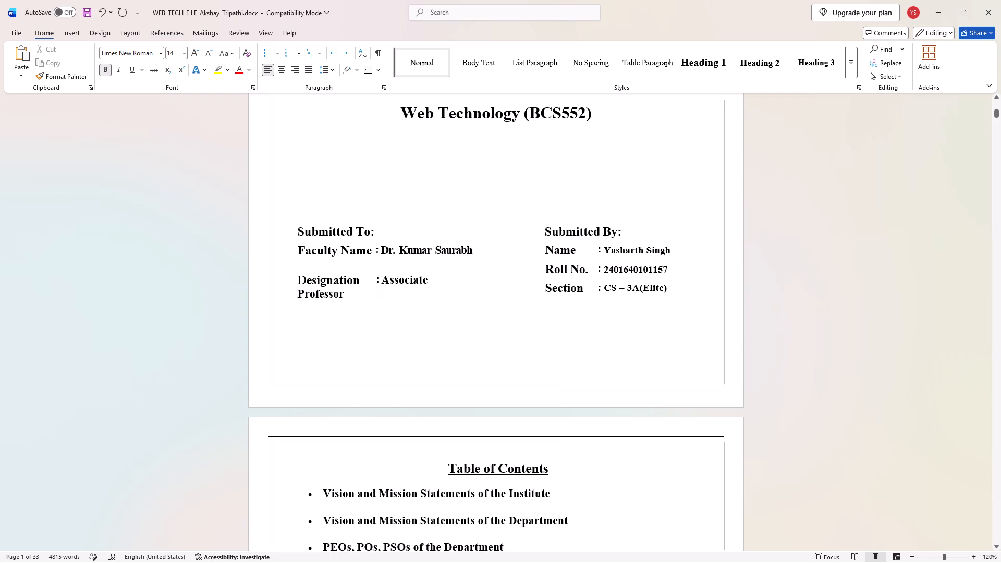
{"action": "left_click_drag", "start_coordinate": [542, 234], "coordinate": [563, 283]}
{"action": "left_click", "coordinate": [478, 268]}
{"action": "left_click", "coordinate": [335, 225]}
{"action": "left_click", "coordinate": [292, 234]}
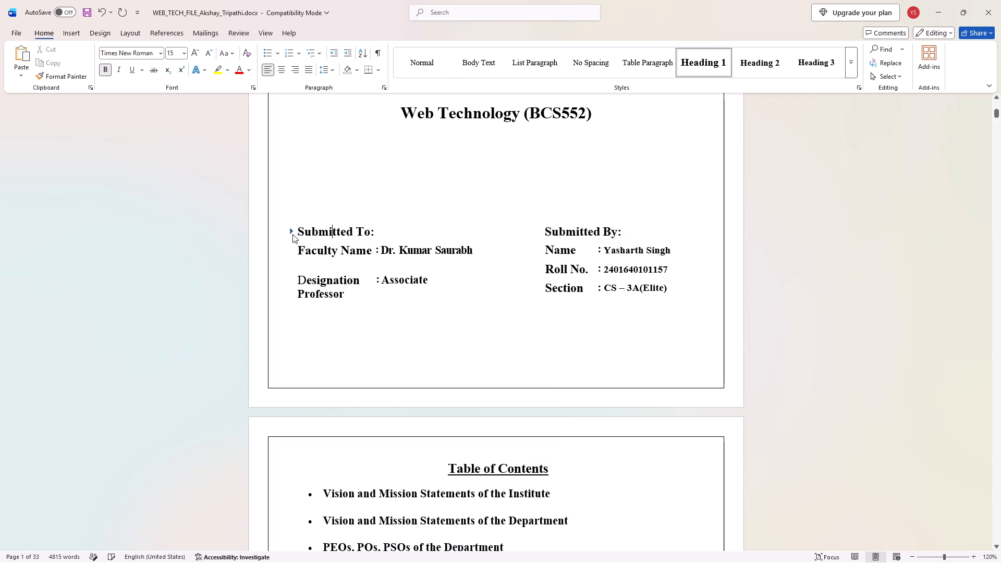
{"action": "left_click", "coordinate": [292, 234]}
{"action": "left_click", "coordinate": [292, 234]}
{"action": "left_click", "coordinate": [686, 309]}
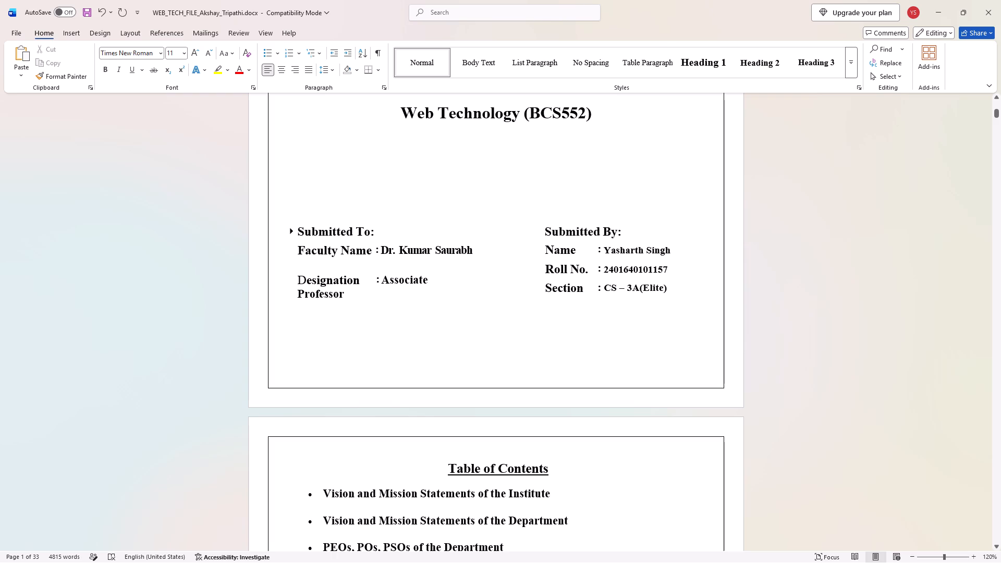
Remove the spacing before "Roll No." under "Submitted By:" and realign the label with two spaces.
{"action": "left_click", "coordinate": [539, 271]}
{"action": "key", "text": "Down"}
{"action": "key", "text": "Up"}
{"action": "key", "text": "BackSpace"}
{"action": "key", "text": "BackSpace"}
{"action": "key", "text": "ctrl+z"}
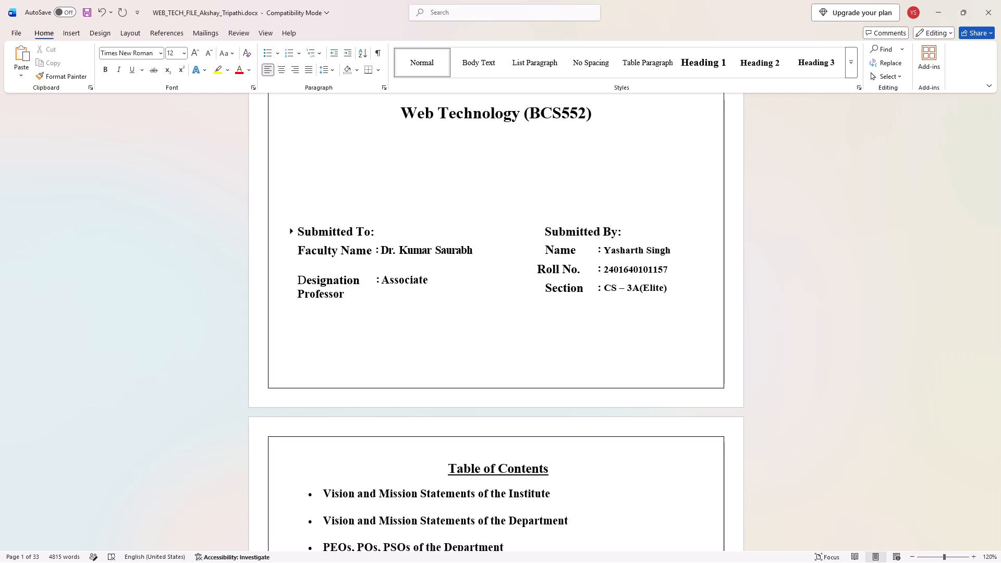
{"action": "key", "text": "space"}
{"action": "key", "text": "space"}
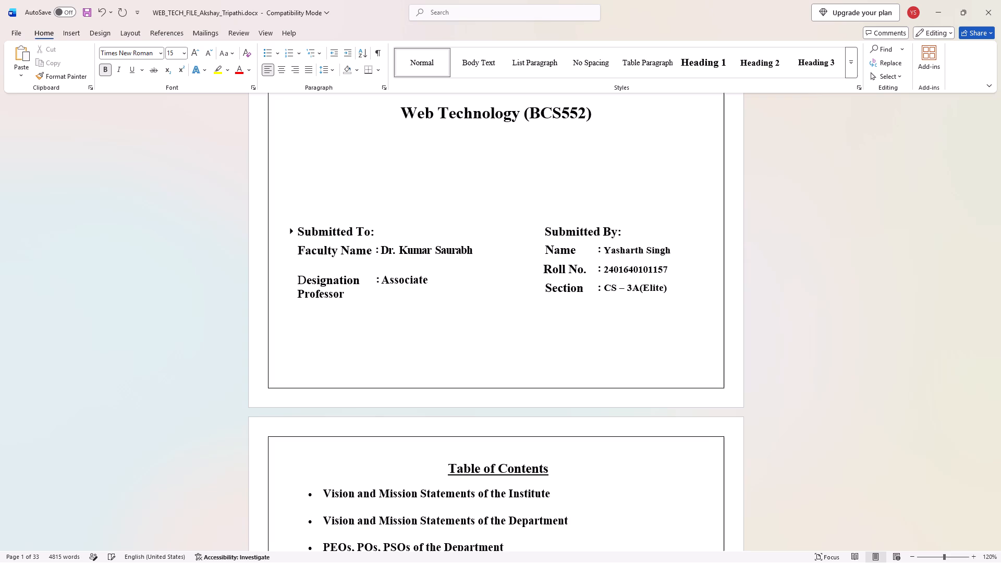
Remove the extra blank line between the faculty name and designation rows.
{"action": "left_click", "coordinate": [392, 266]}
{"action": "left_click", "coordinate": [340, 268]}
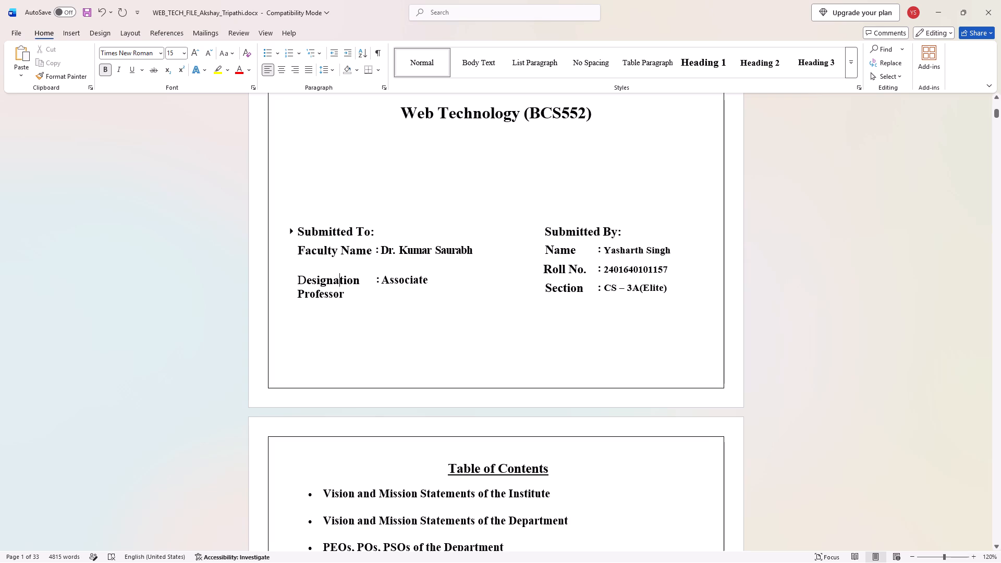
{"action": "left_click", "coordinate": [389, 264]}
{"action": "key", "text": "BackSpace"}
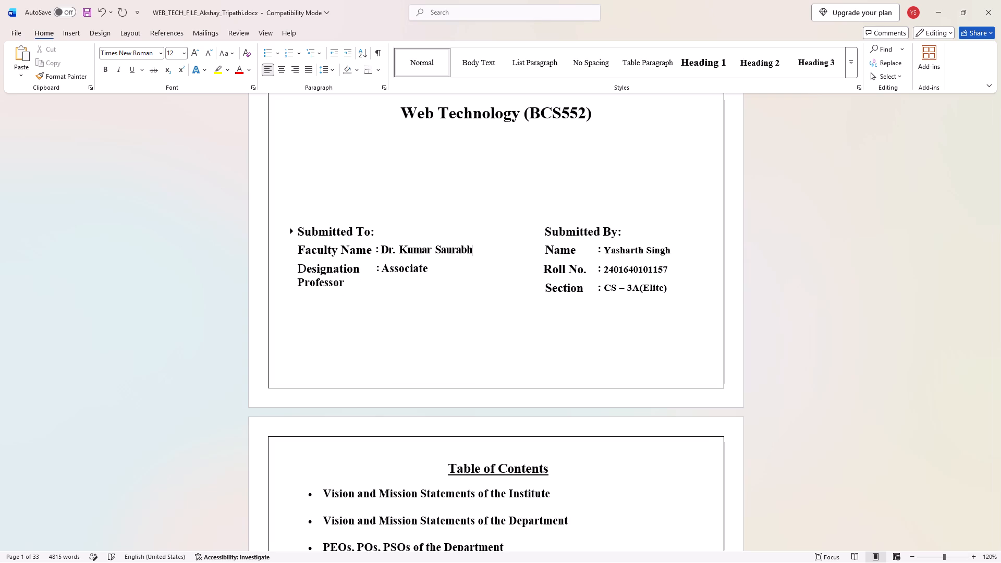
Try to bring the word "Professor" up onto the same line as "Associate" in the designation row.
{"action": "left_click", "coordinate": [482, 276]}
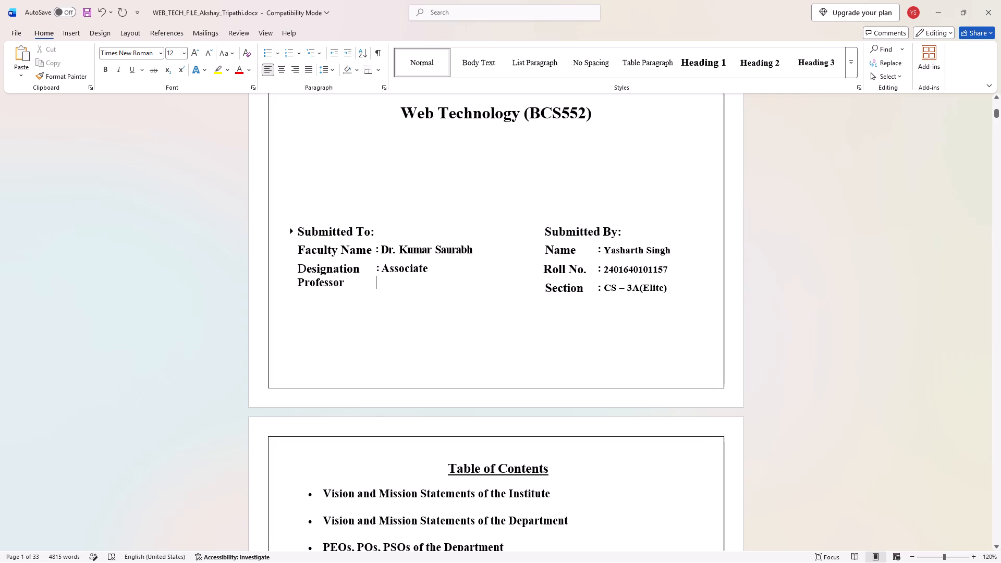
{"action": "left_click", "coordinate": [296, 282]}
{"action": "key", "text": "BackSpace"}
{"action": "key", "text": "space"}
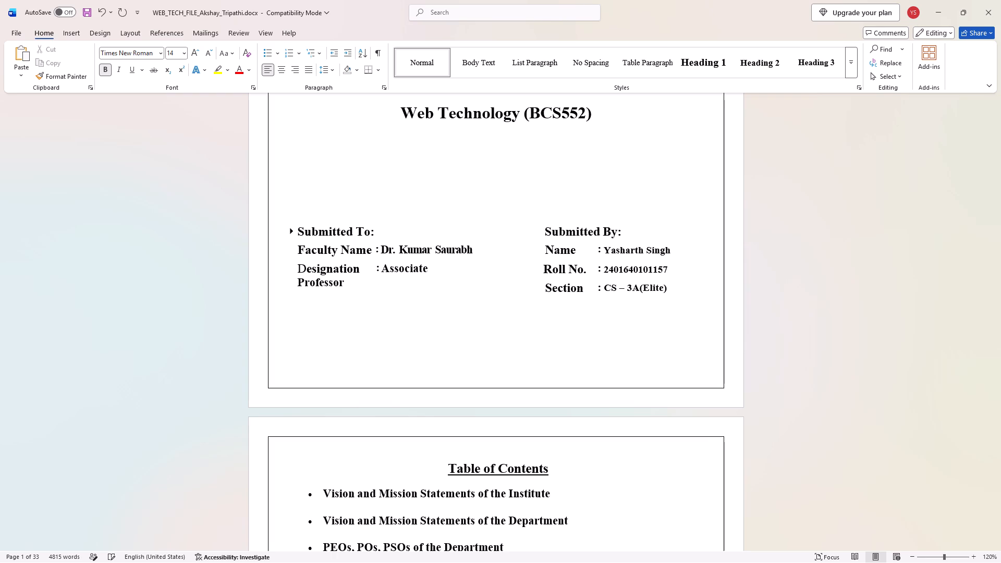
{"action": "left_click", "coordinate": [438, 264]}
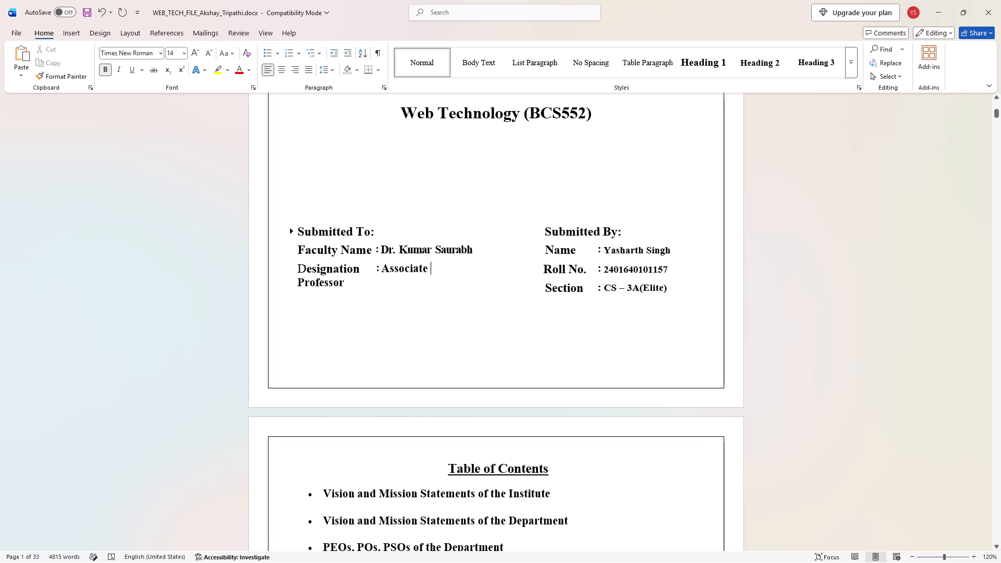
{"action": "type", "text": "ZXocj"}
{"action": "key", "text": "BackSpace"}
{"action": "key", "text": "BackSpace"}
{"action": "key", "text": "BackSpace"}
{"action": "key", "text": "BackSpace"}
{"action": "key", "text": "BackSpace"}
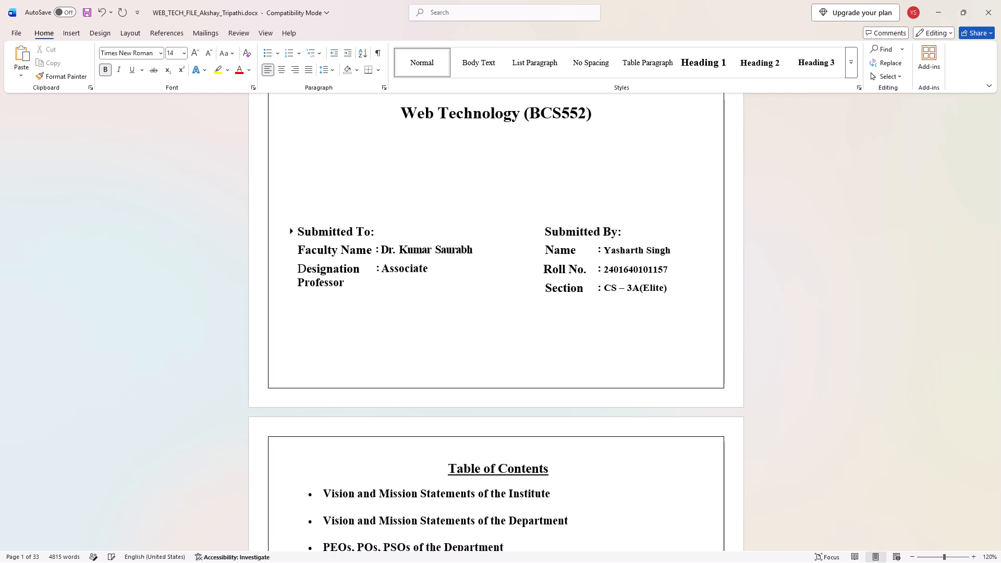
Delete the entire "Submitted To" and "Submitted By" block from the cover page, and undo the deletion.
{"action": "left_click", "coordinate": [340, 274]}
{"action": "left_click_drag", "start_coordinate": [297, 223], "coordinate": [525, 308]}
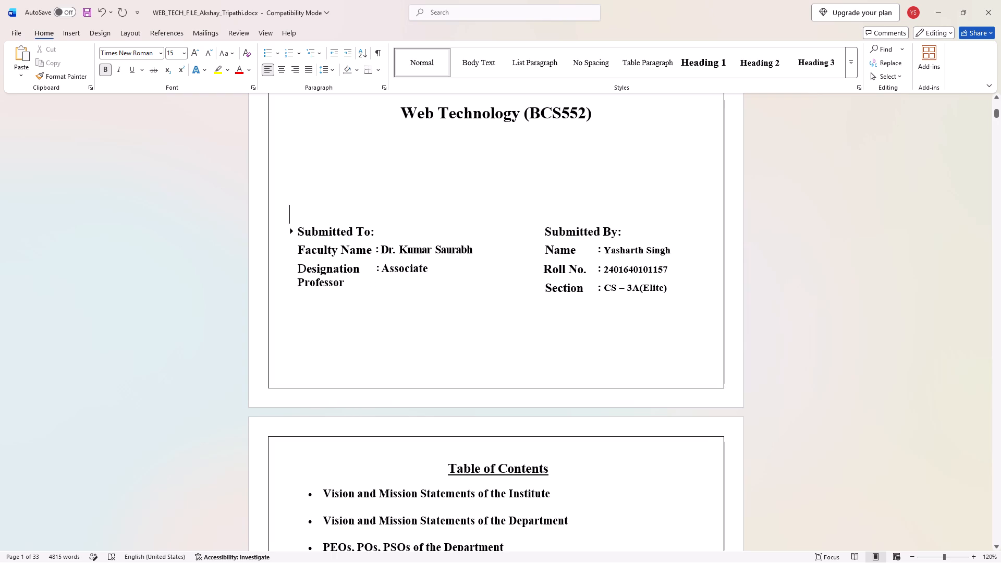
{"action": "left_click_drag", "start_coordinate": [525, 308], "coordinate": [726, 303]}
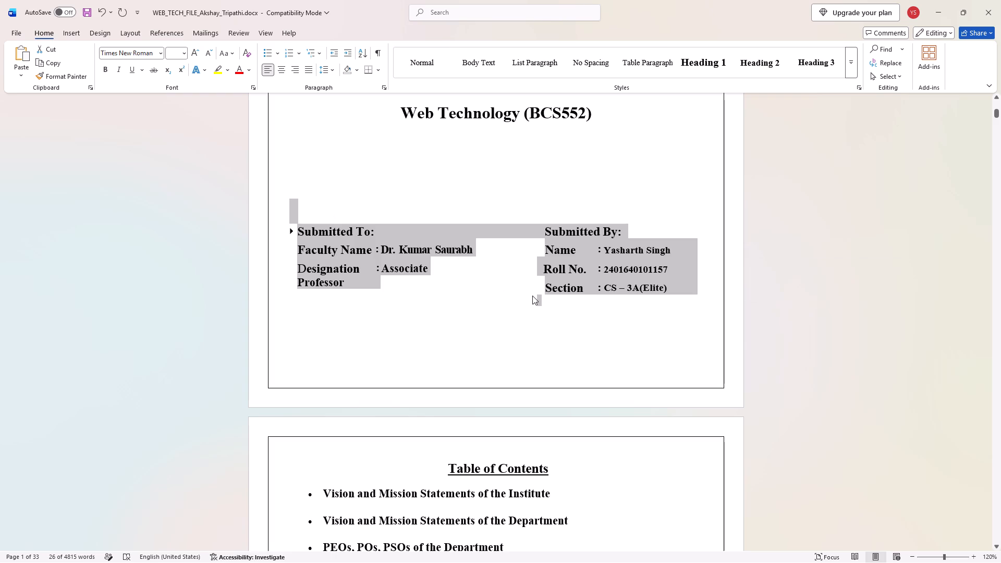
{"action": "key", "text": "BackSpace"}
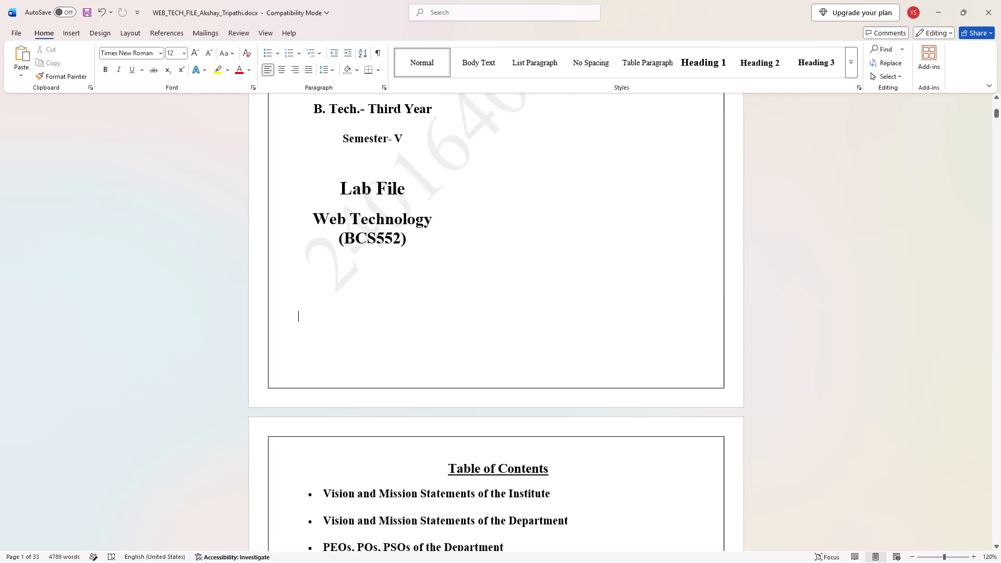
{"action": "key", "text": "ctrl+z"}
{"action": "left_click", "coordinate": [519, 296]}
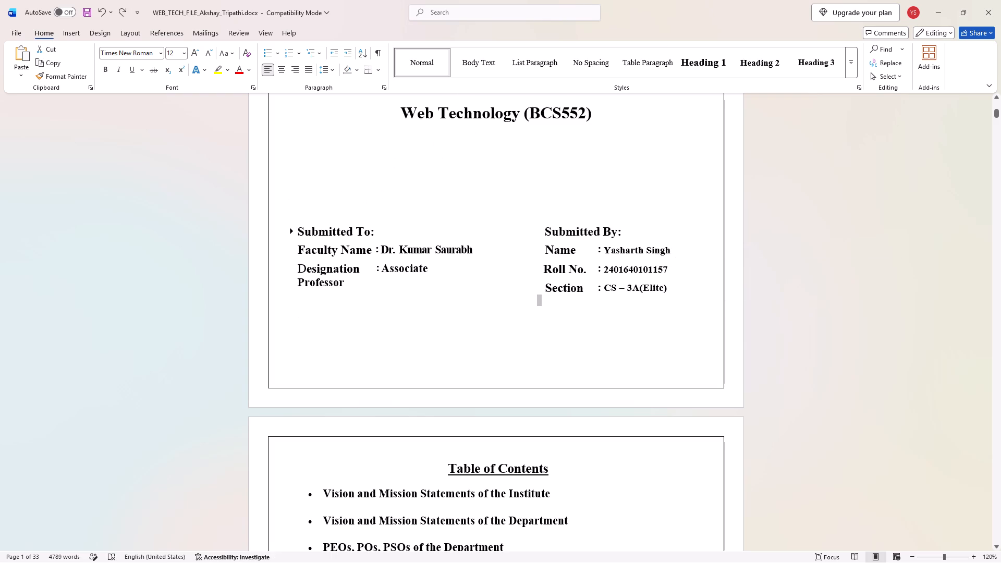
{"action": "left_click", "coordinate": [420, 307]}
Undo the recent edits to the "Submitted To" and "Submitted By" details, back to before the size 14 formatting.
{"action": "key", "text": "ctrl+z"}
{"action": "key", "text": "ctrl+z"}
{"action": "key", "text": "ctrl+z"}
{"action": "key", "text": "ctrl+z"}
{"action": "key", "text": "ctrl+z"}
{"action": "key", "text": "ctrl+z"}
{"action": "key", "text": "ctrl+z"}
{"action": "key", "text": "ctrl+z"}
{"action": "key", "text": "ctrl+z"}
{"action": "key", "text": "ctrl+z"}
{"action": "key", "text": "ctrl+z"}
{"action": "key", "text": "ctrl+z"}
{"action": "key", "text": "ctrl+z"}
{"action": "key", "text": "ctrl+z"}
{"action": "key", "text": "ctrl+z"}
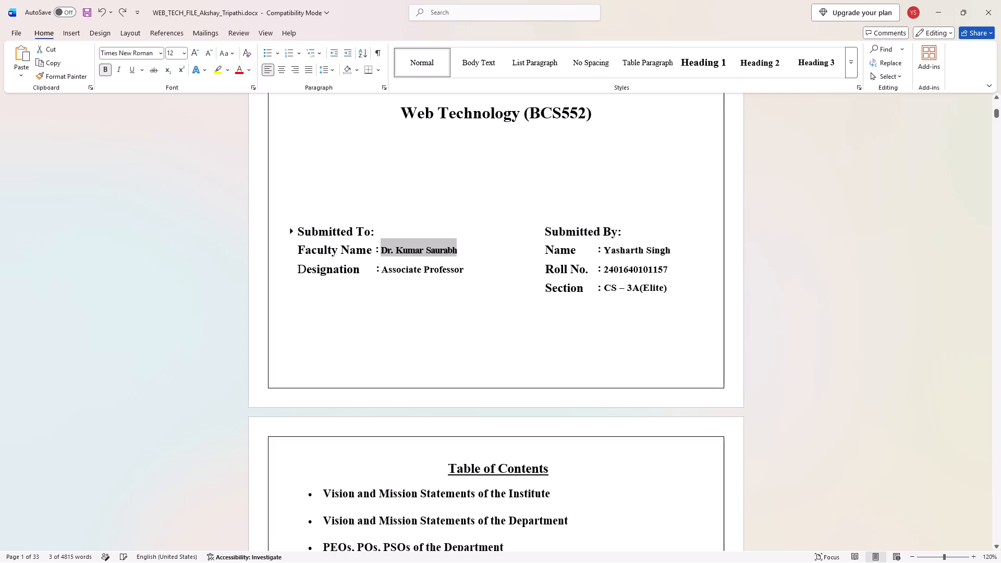
Undo further, reversing the spaces added in the faculty name and the last digits typed in the roll number.
{"action": "key", "text": "ctrl+z"}
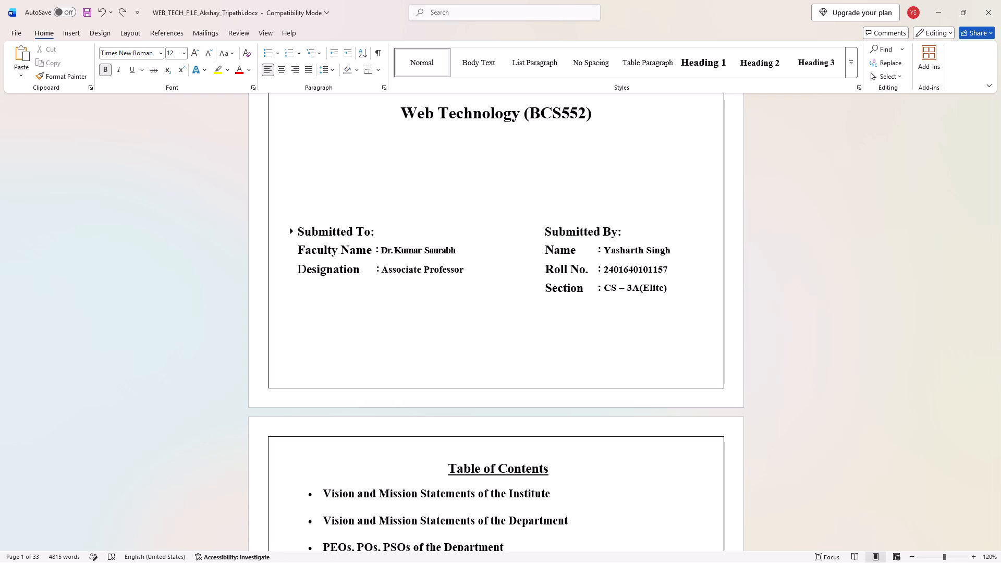
{"action": "key", "text": "ctrl+z"}
{"action": "key", "text": "ctrl+z"}
Insert a space after "Dr." and another between the faculty member's first and last names.
{"action": "left_click", "coordinate": [396, 250]}
{"action": "key", "text": "space"}
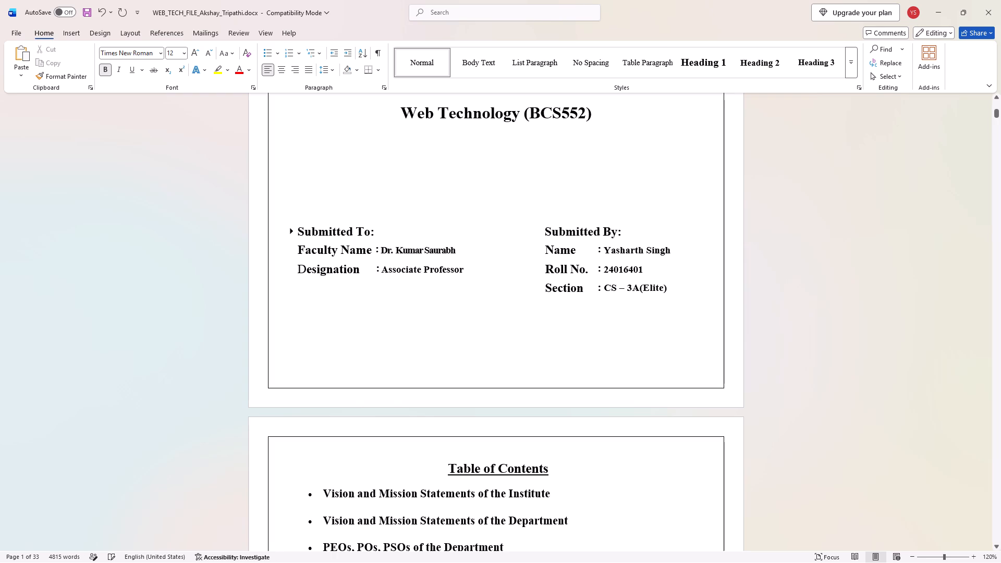
{"action": "left_click", "coordinate": [423, 250]}
{"action": "key", "text": "space"}
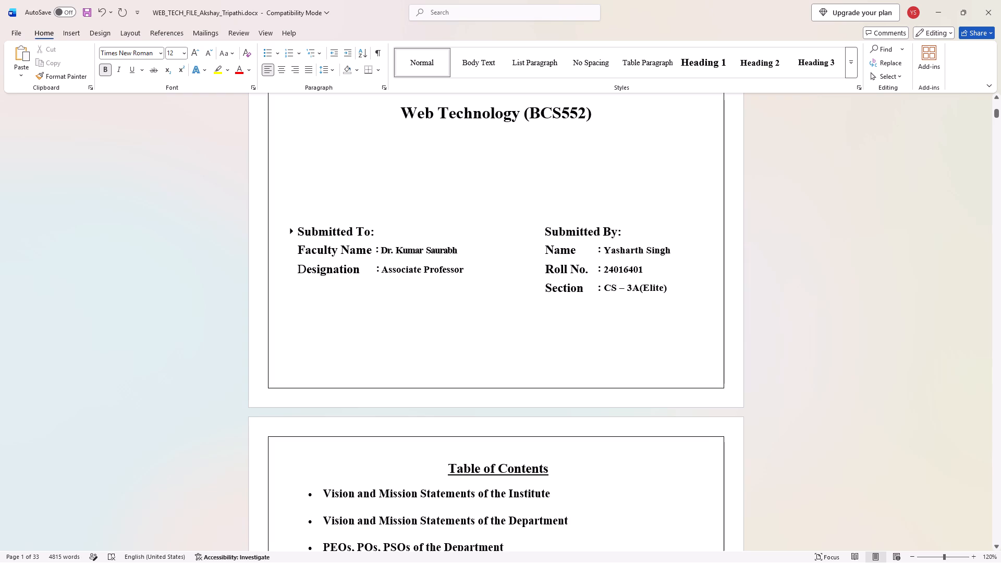
Set the "Submitted To" and "Submitted By" details, down to the Designation and Roll No. lines, to font size 14.
{"action": "left_click", "coordinate": [422, 272]}
{"action": "left_click", "coordinate": [498, 271]}
{"action": "triple_click", "coordinate": [385, 242]}
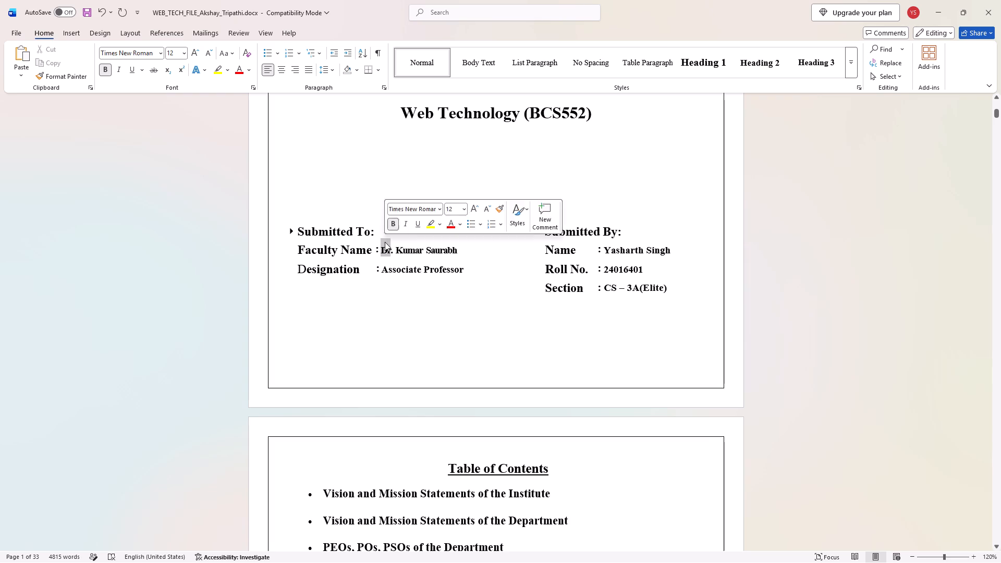
{"action": "left_click", "coordinate": [331, 226]}
{"action": "left_click_drag", "start_coordinate": [302, 218], "coordinate": [451, 302]}
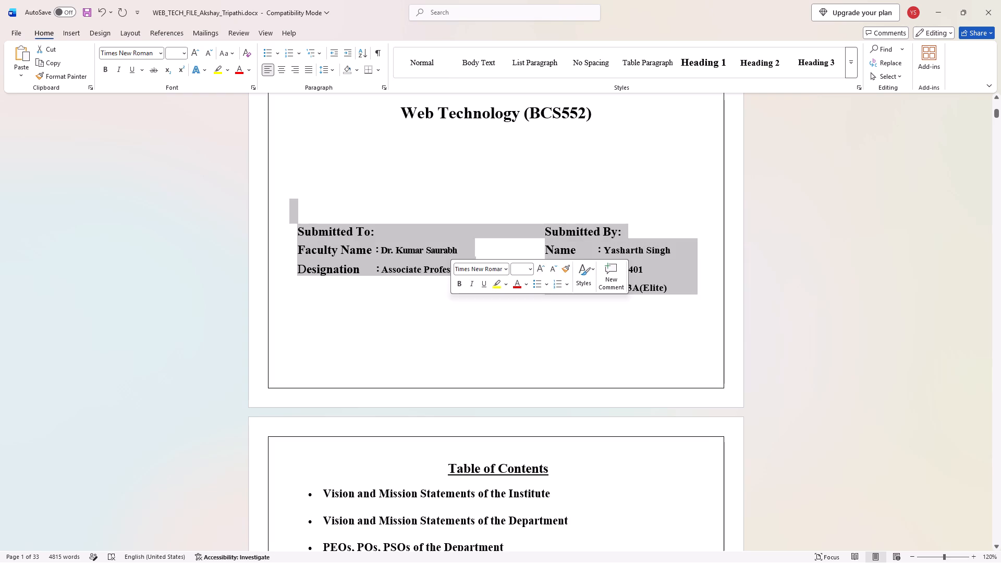
{"action": "left_click", "coordinate": [435, 329]}
{"action": "left_click_drag", "start_coordinate": [297, 230], "coordinate": [356, 267]}
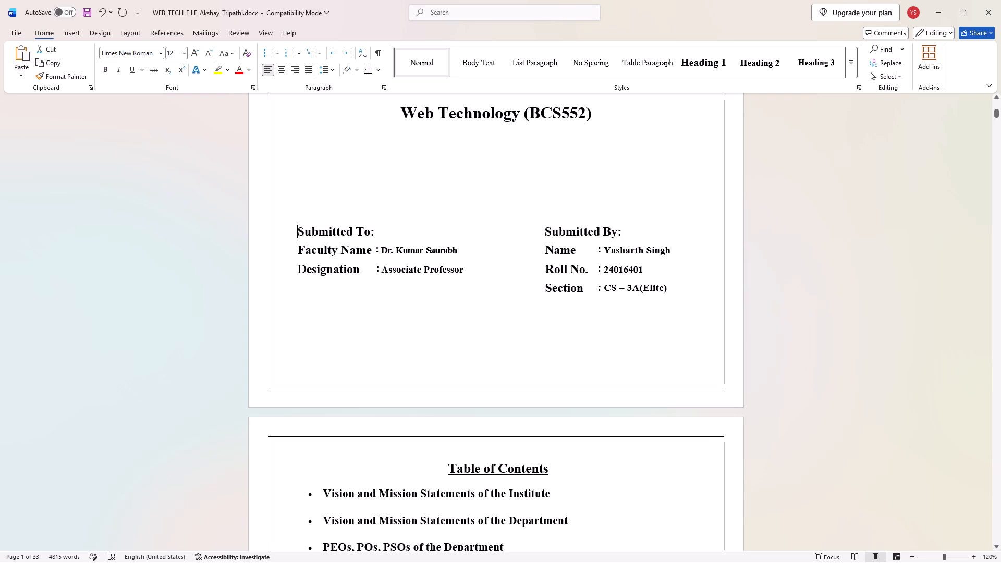
{"action": "left_click_drag", "start_coordinate": [356, 267], "coordinate": [415, 289]}
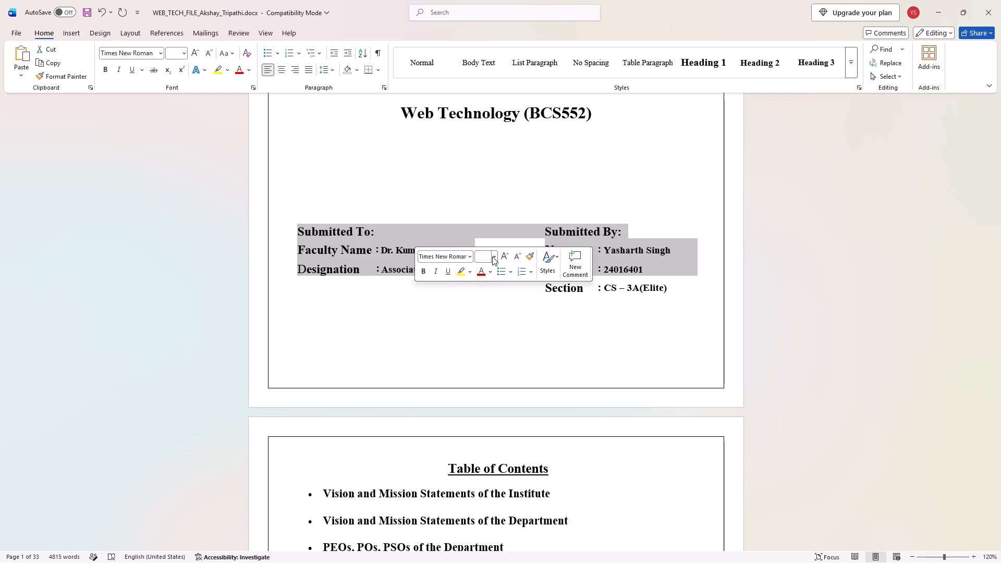
{"action": "left_click", "coordinate": [494, 257]}
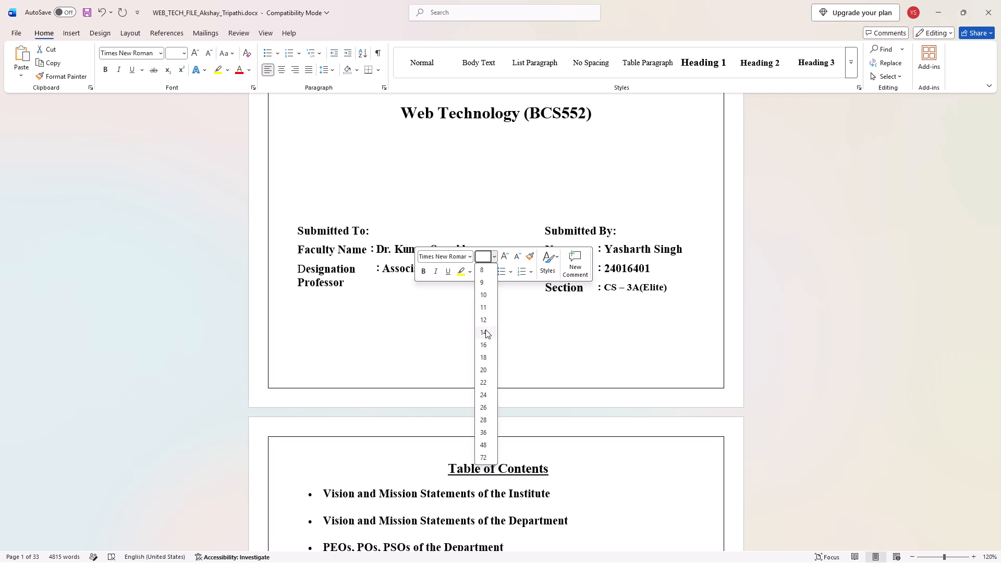
{"action": "left_click", "coordinate": [485, 329]}
{"action": "left_click", "coordinate": [609, 325]}
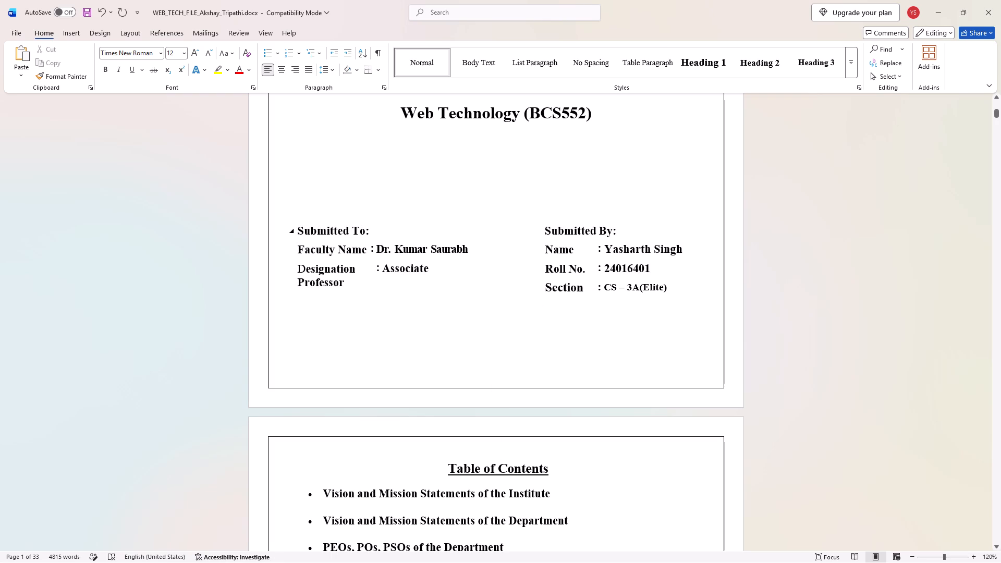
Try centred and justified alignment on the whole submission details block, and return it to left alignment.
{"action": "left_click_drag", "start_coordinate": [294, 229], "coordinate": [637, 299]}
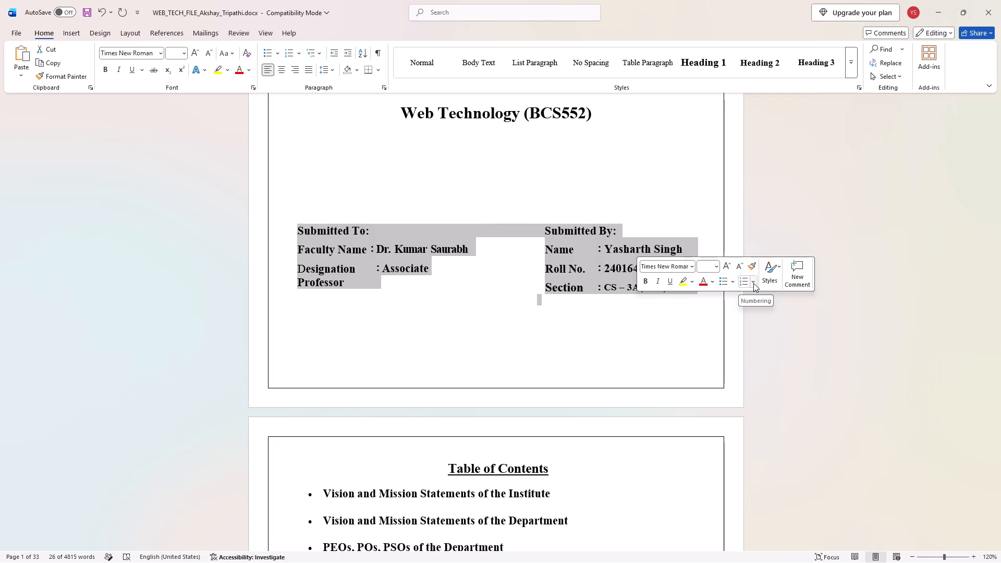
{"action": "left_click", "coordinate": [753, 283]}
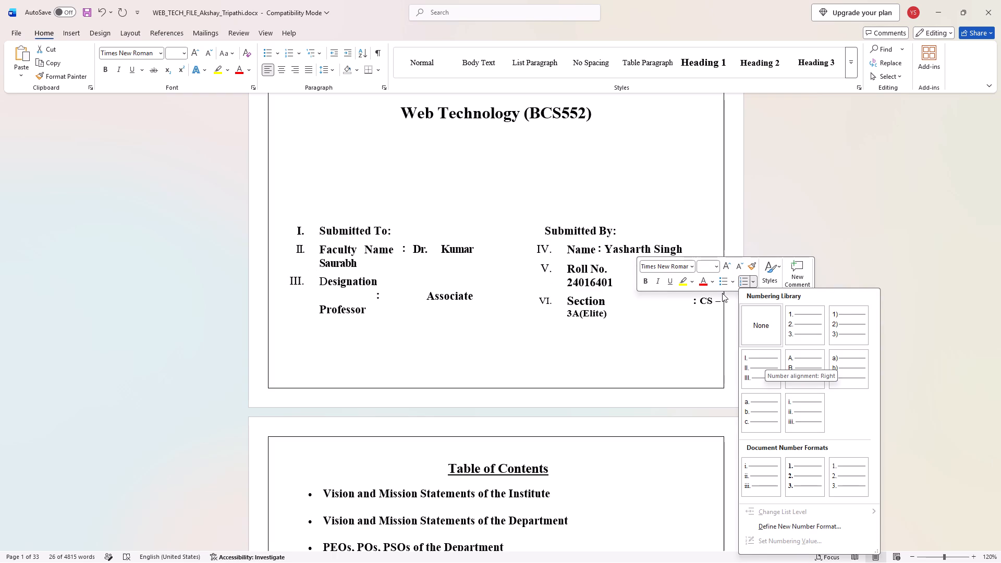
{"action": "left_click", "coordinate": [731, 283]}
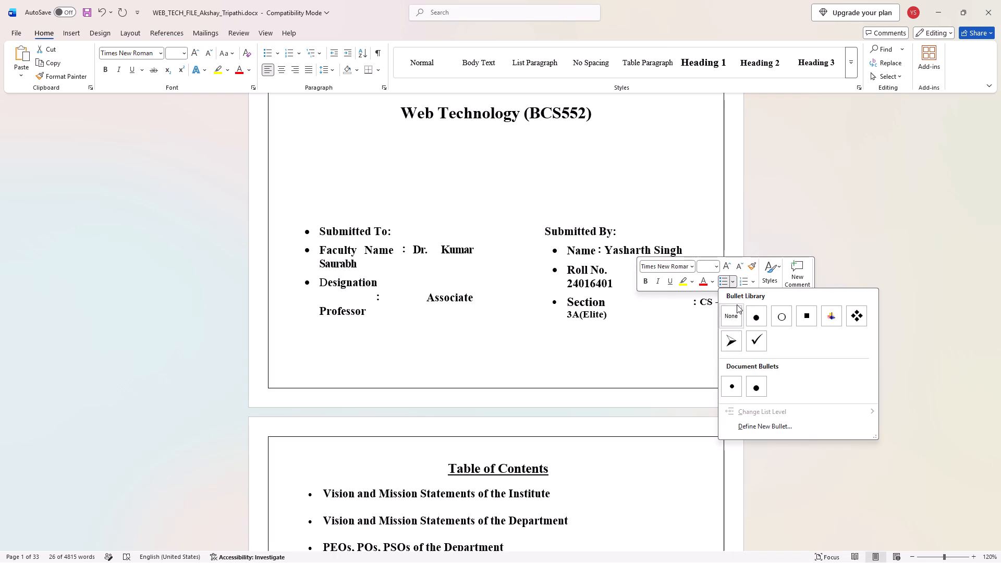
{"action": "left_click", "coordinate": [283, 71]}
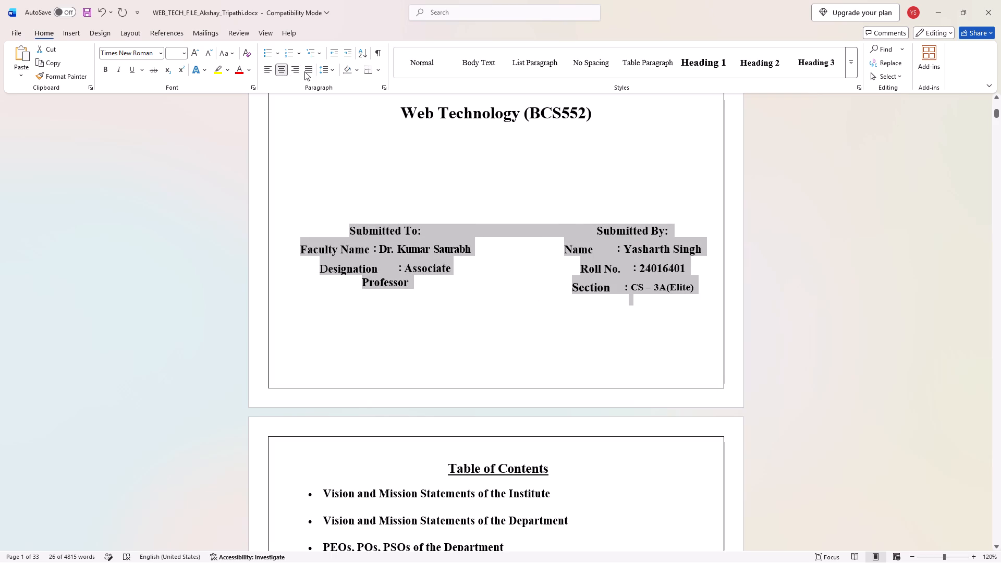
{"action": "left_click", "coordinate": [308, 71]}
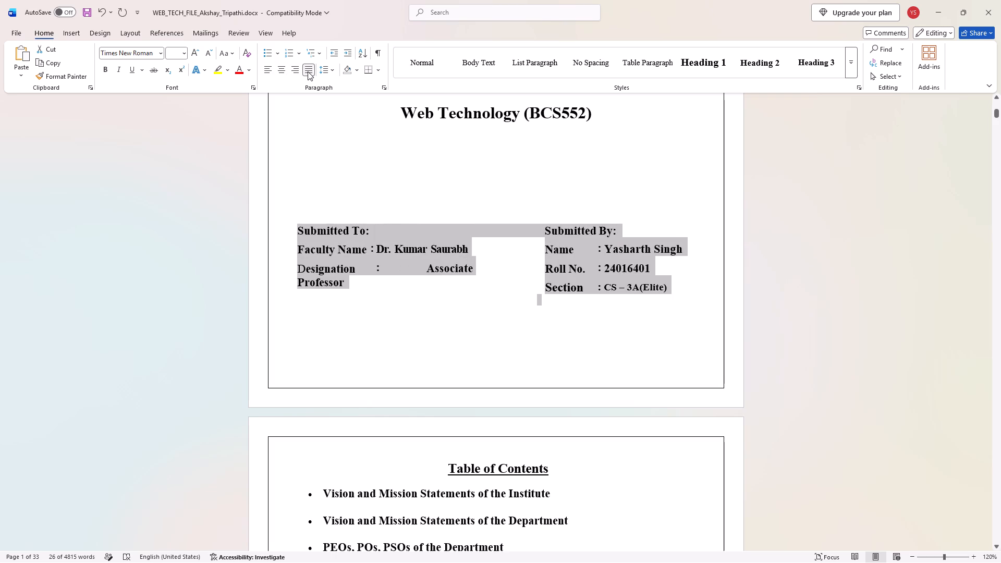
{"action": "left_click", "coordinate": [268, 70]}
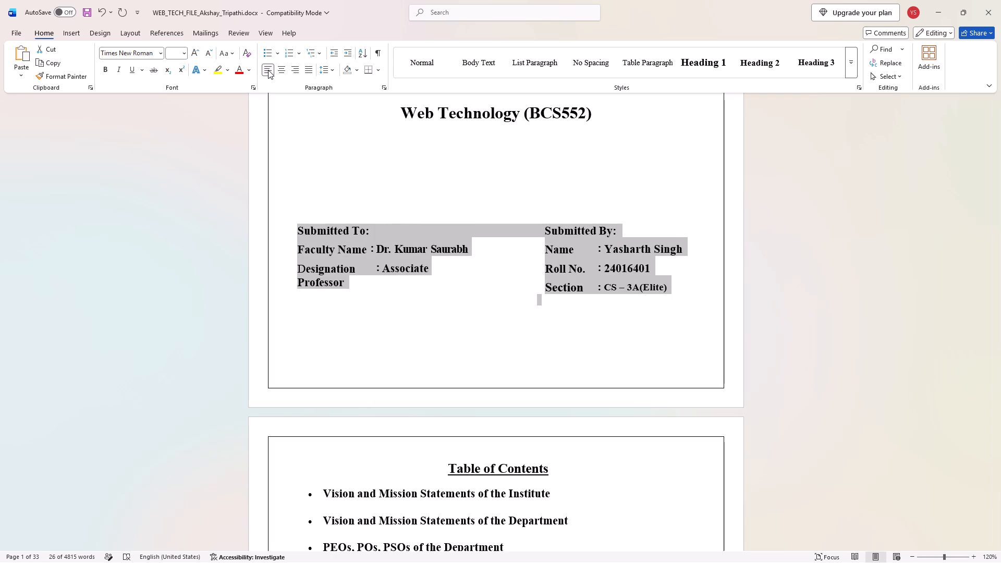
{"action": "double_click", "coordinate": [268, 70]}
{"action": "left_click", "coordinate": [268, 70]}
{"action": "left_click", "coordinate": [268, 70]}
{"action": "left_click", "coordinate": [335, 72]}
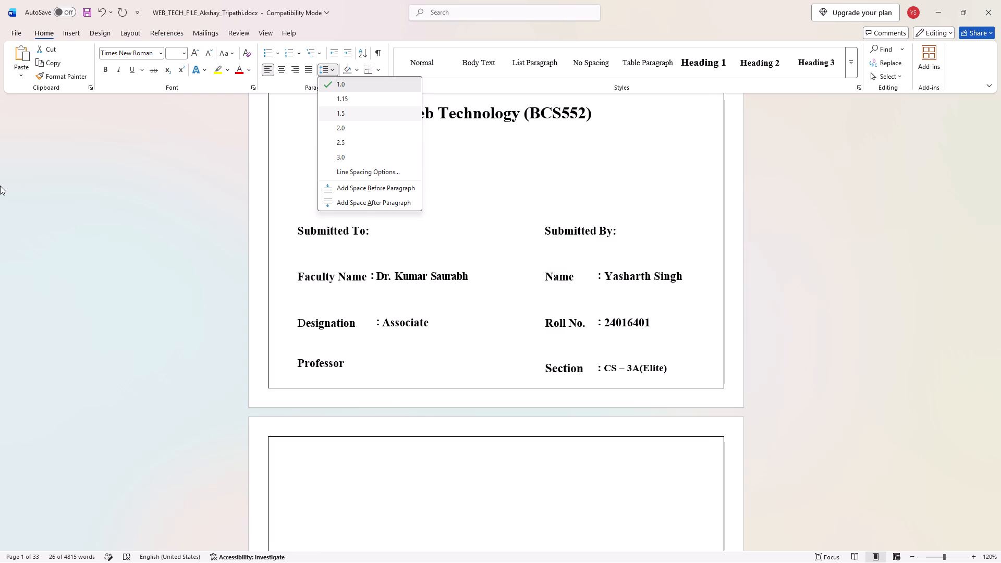
Replace the tab after "Designation" with five spaces to align its colon with the one in the Faculty Name line.
{"action": "left_click", "coordinate": [89, 192]}
{"action": "left_click", "coordinate": [350, 270]}
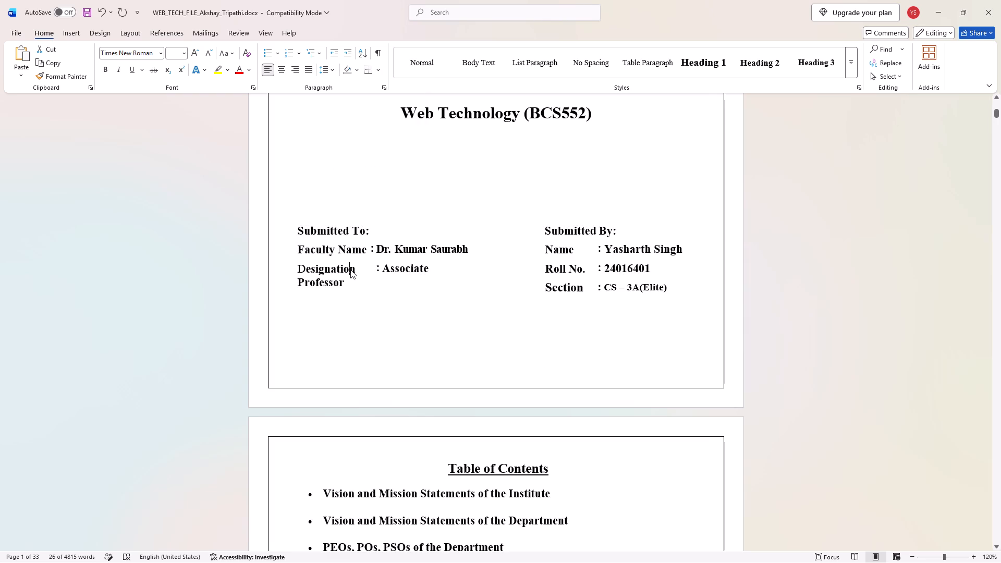
{"action": "left_click", "coordinate": [375, 270]}
{"action": "key", "text": "BackSpace"}
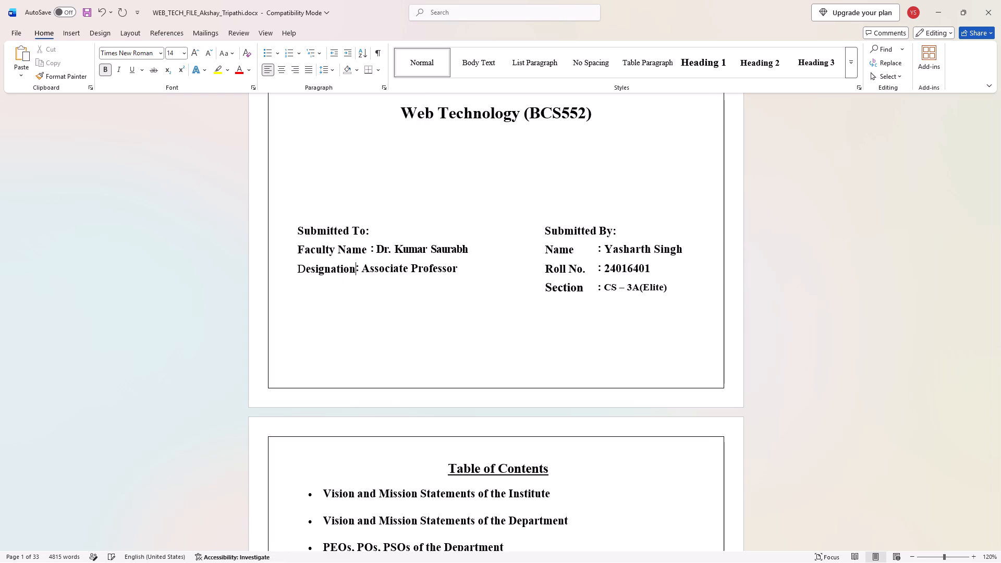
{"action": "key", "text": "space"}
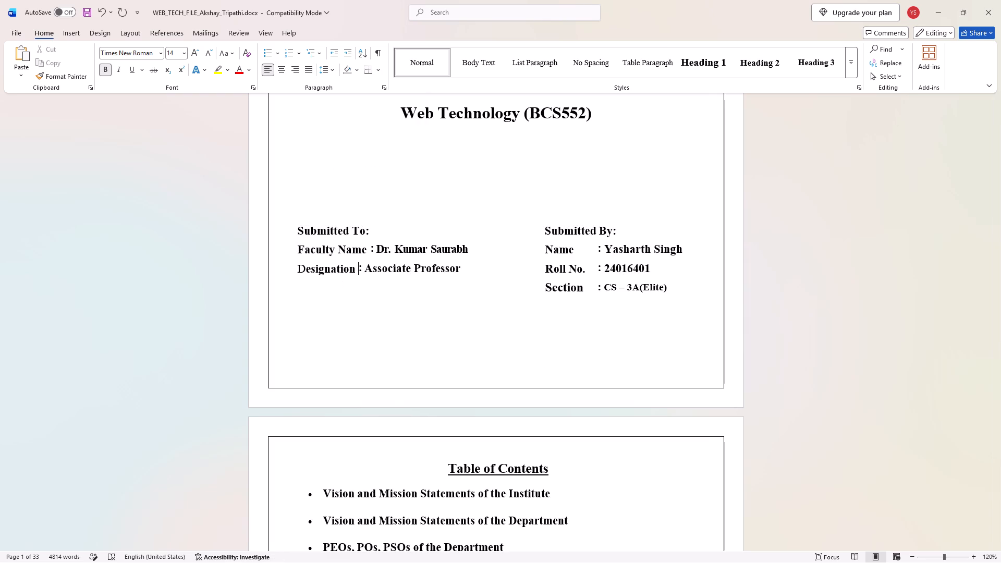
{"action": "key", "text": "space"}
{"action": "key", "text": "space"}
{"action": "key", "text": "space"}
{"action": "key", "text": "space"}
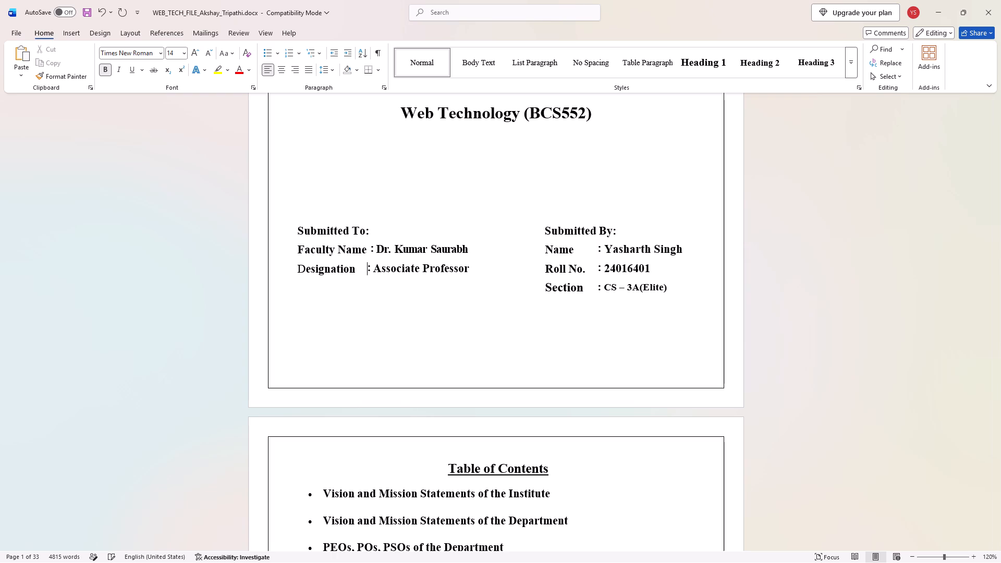
{"action": "left_click", "coordinate": [382, 293]}
{"action": "left_click", "coordinate": [356, 286]}
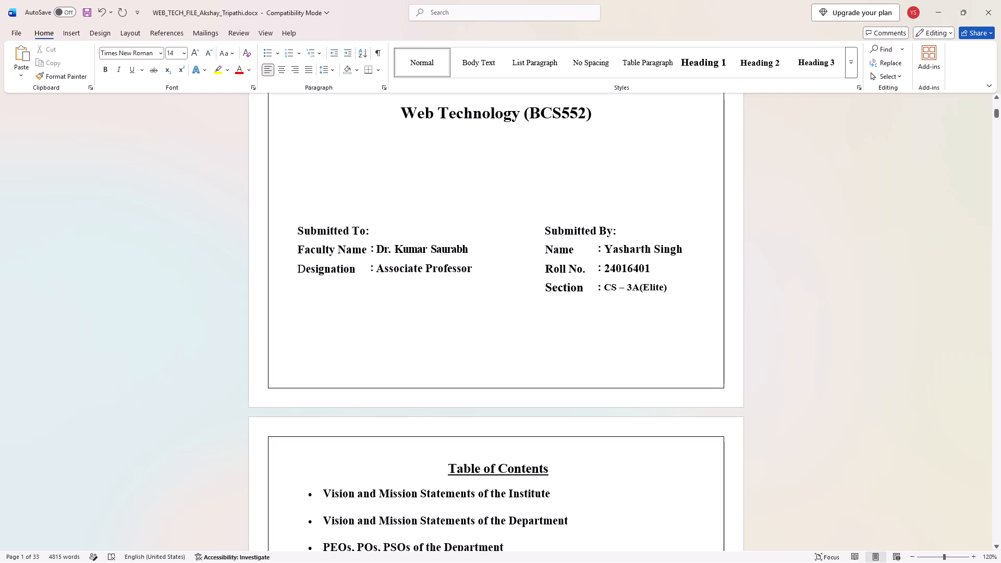
Complete the student's roll number by adding its last three digits.
{"action": "left_click", "coordinate": [648, 268]}
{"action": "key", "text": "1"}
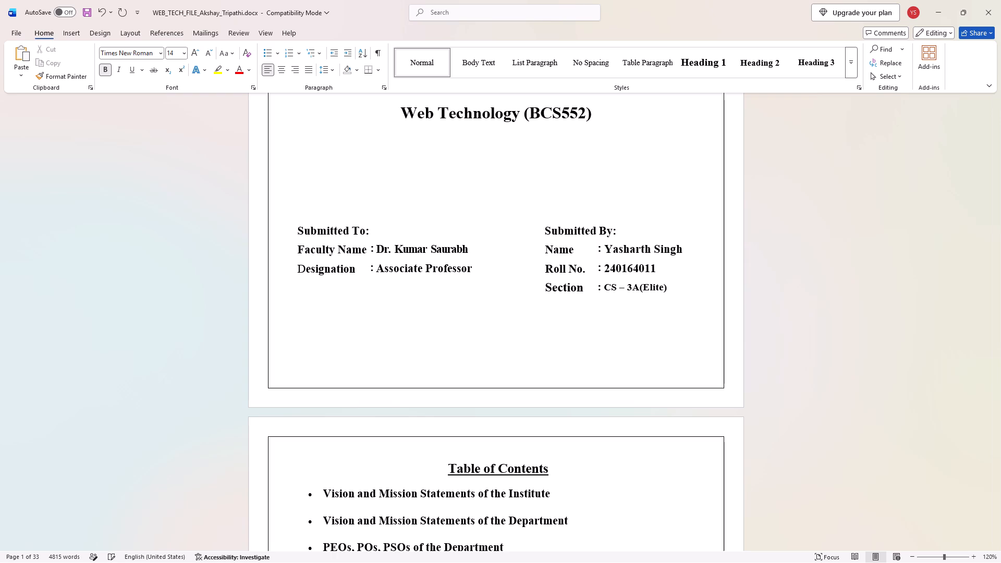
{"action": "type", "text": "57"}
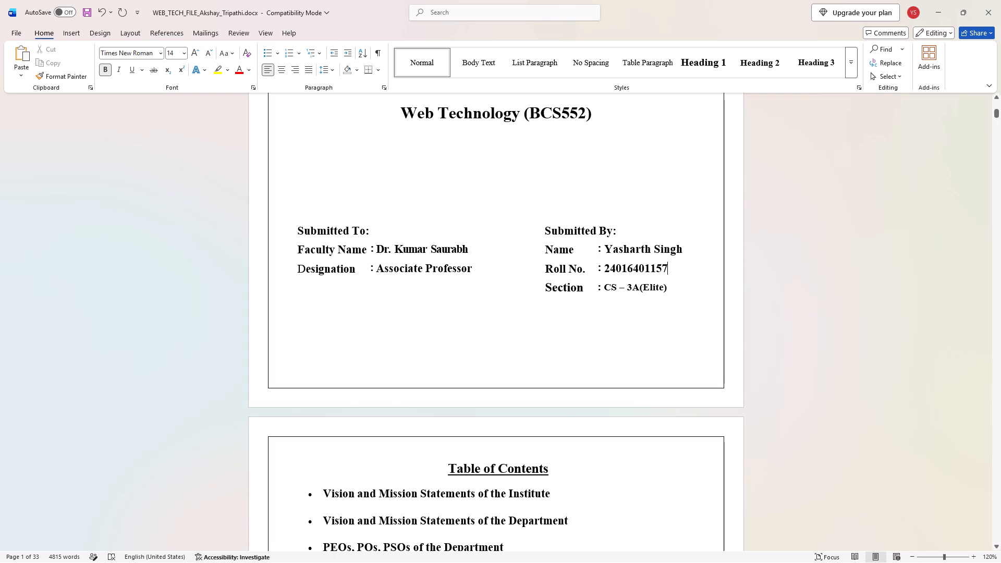
Set the Section value "CS – 3A(Elite)" to font size 14.
{"action": "left_click_drag", "start_coordinate": [605, 288], "coordinate": [663, 290]}
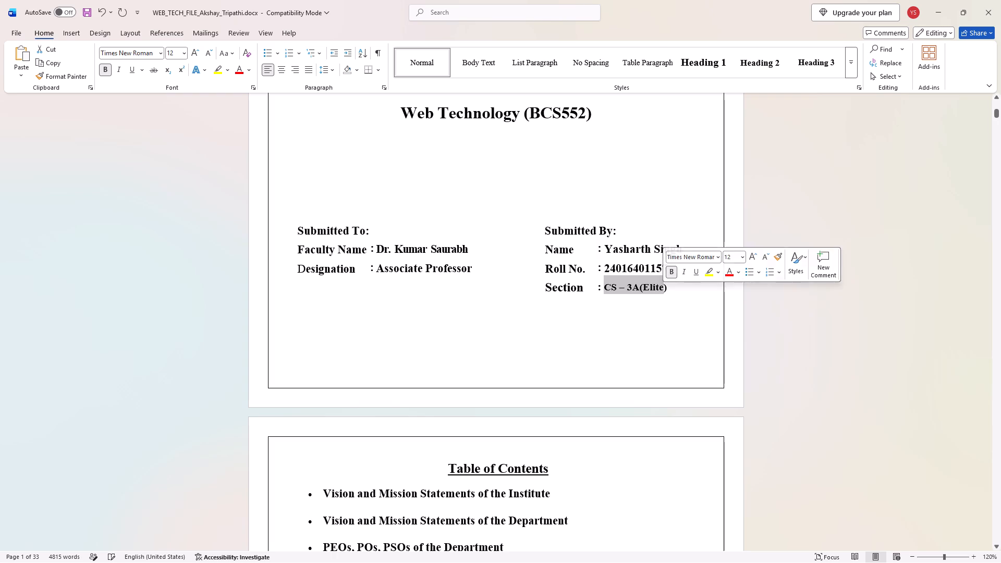
{"action": "left_click", "coordinate": [666, 290]}
{"action": "triple_click", "coordinate": [608, 269]}
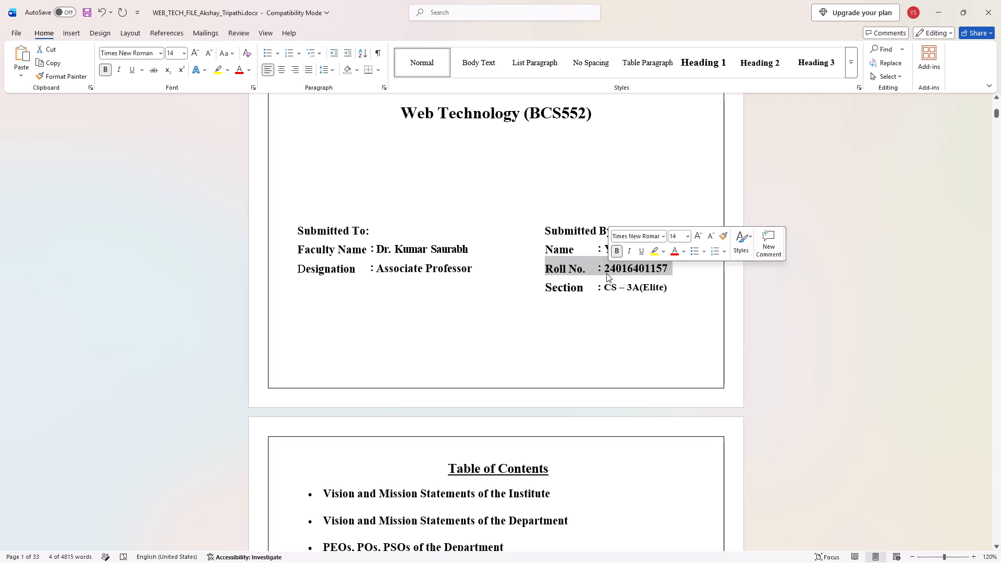
{"action": "left_click", "coordinate": [605, 288]}
{"action": "left_click_drag", "start_coordinate": [605, 288], "coordinate": [693, 290]}
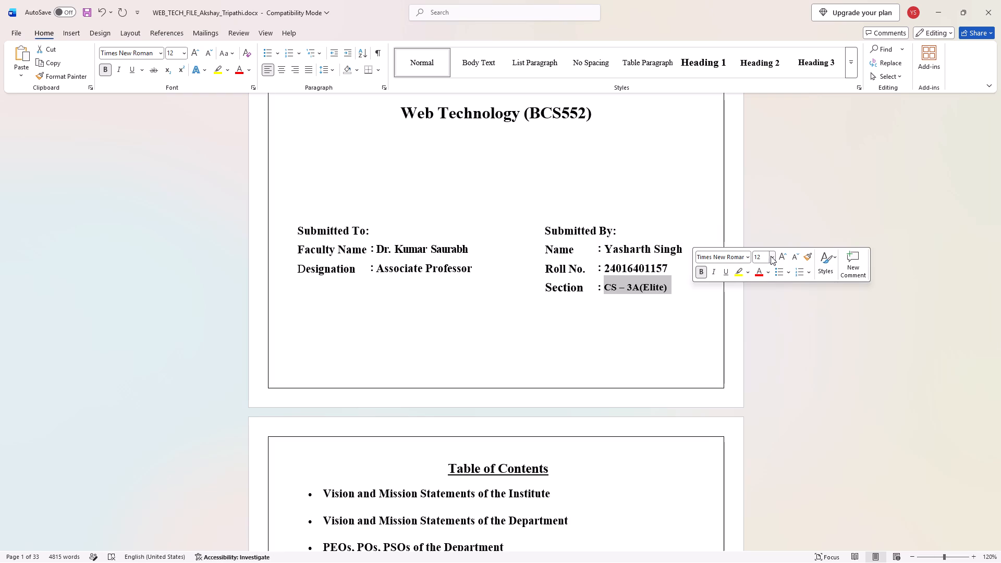
{"action": "left_click", "coordinate": [771, 256]}
{"action": "left_click", "coordinate": [762, 333]}
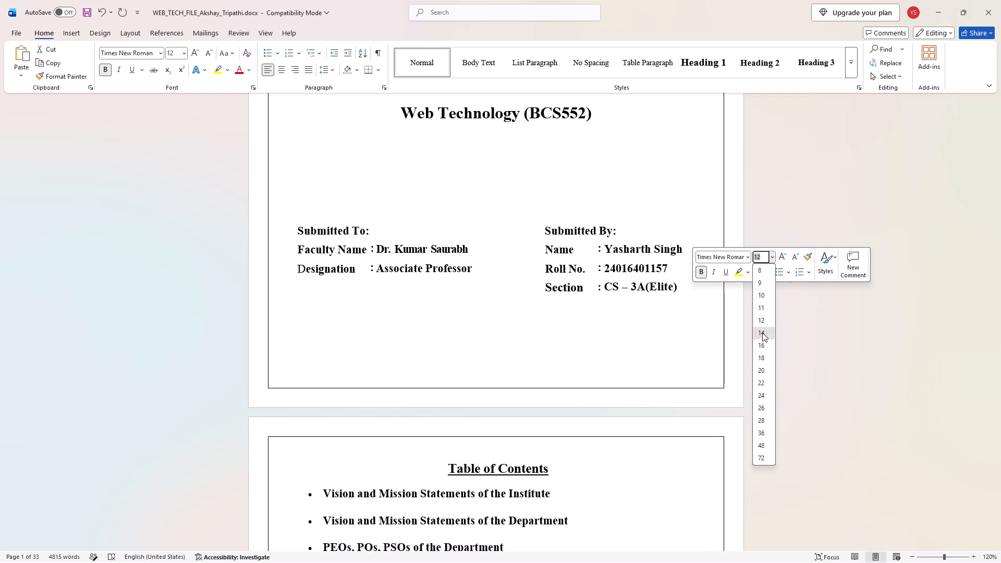
Make the "Designation" label under "Submitted To" fully bold, including its first letter.
{"action": "left_click", "coordinate": [551, 328]}
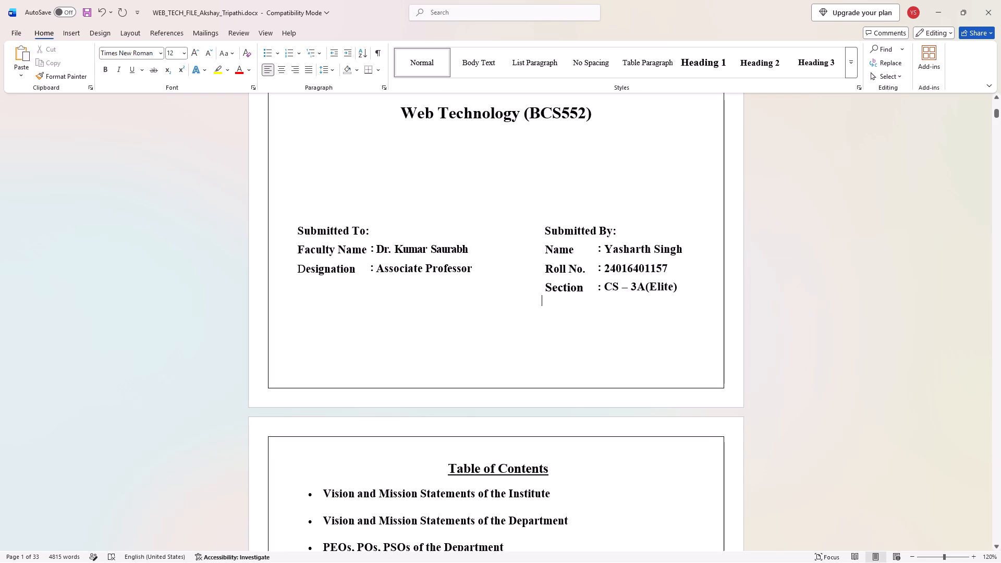
{"action": "left_click_drag", "start_coordinate": [296, 269], "coordinate": [352, 270]}
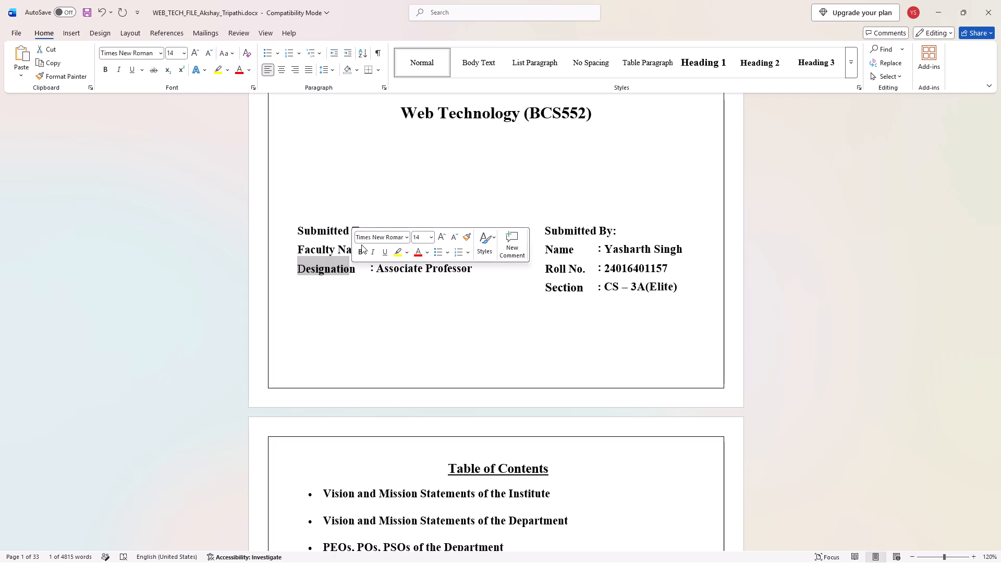
{"action": "left_click", "coordinate": [360, 250]}
{"action": "left_click", "coordinate": [385, 304]}
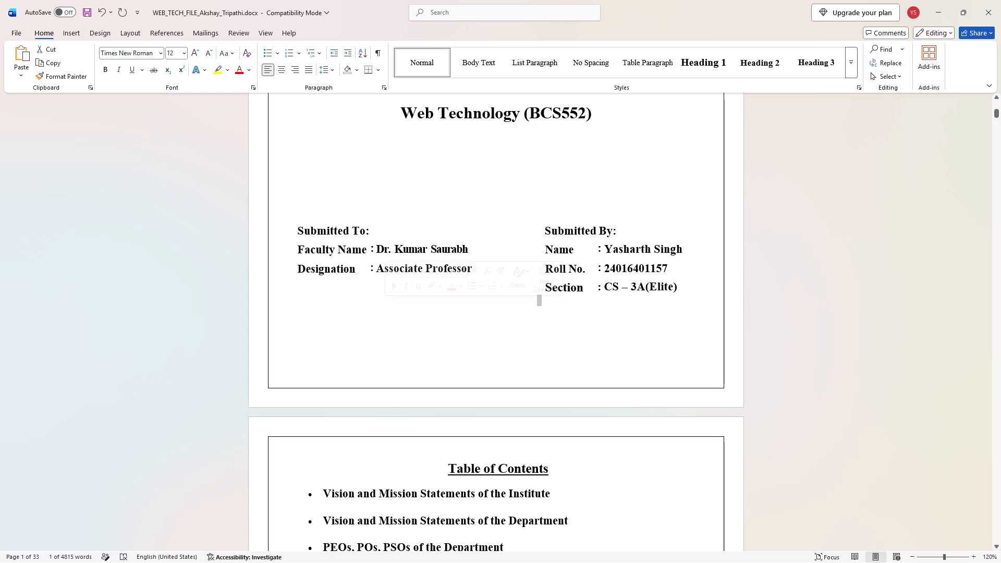
{"action": "left_click", "coordinate": [430, 342]}
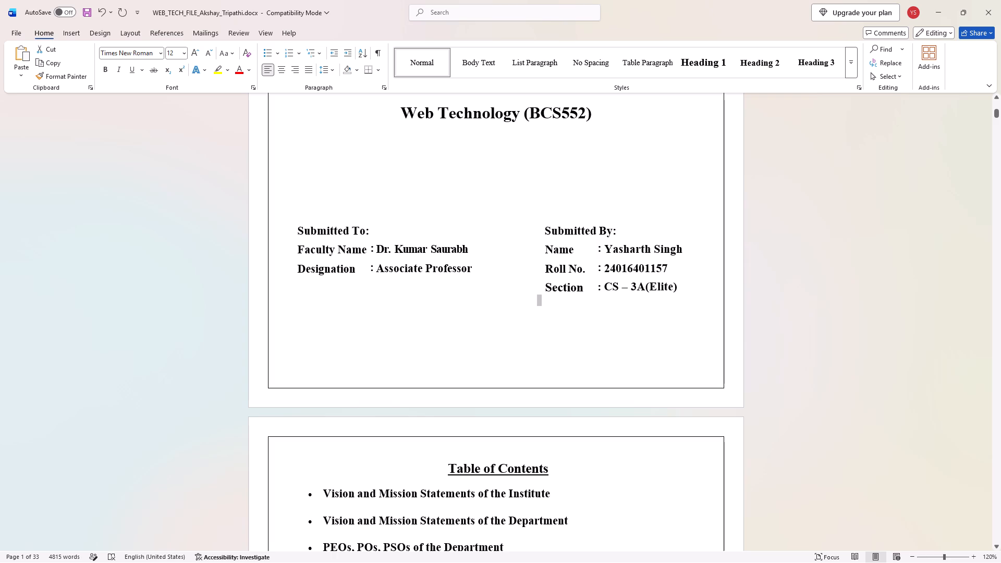
Insert the missing digits 01 before the last three digits of the student's roll number on the cover page.
{"action": "left_click", "coordinate": [652, 270]}
{"action": "key", "text": "0"}
{"action": "key", "text": "1"}
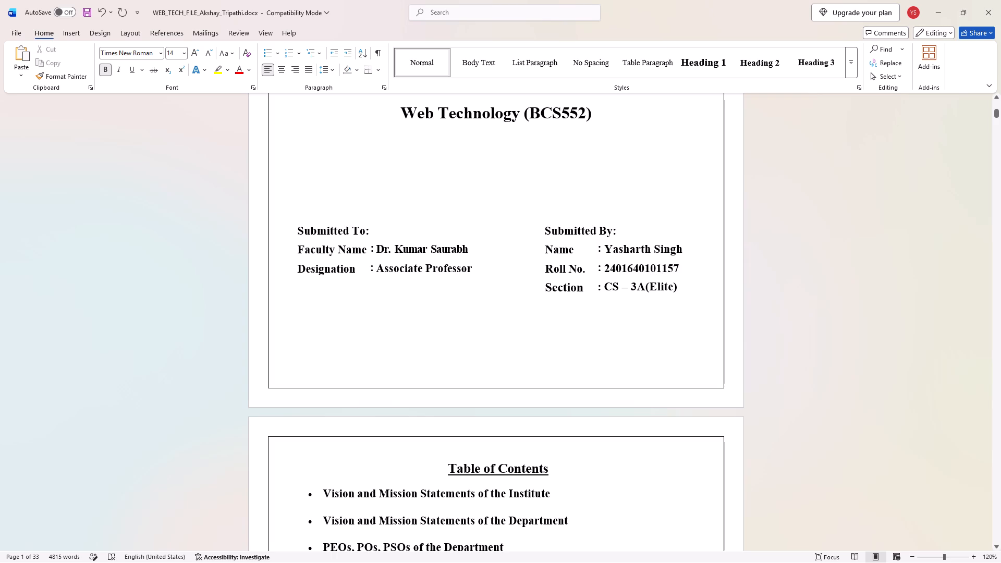
Change the last four digits of the custom text watermark to match the student's roll number on the cover, and apply it.
{"action": "scroll", "coordinate": [552, 287], "scroll_direction": "up", "scroll_amount": 7}
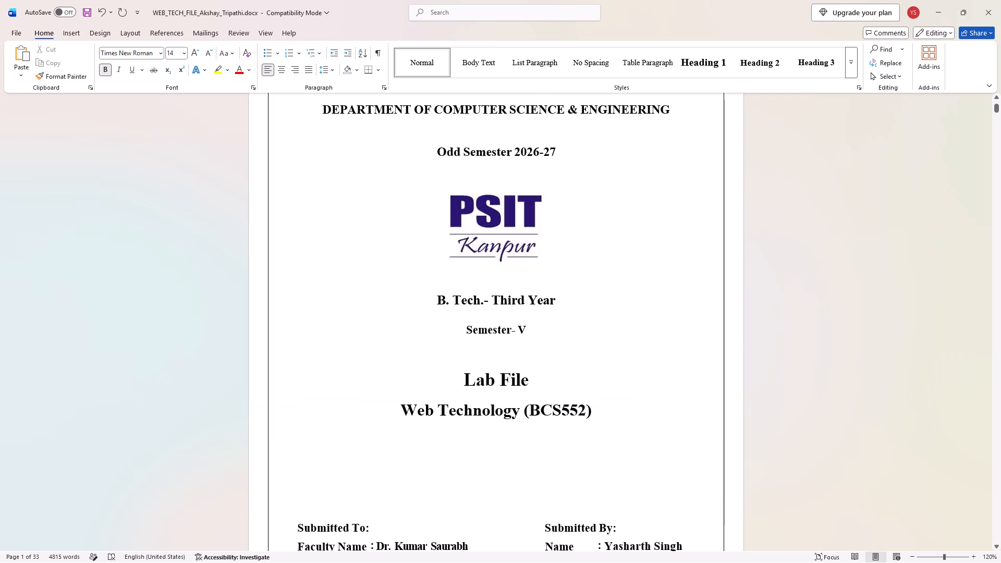
{"action": "scroll", "coordinate": [552, 288], "scroll_direction": "down", "scroll_amount": 13}
{"action": "scroll", "coordinate": [552, 288], "scroll_direction": "up", "scroll_amount": 7}
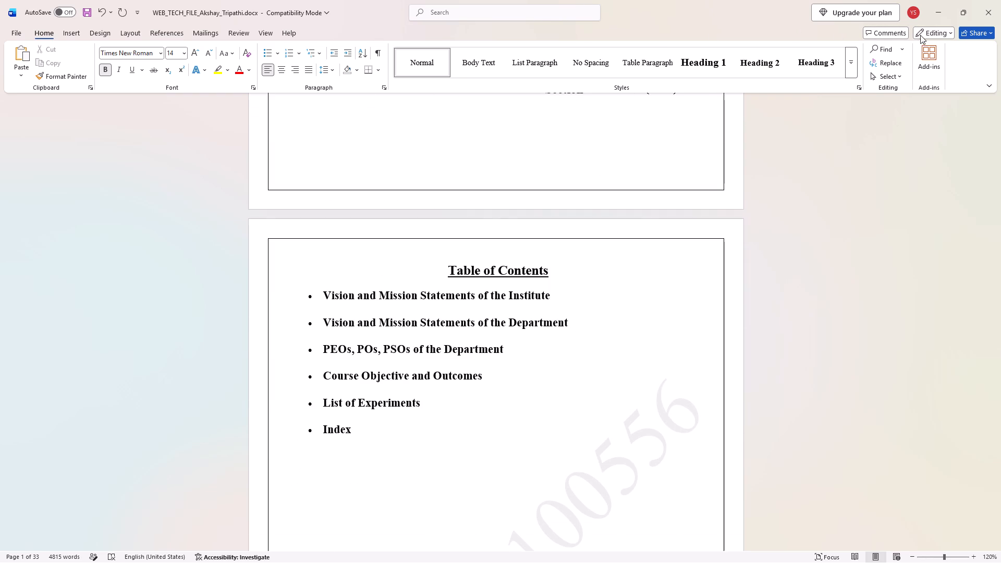
{"action": "left_click", "coordinate": [76, 35]}
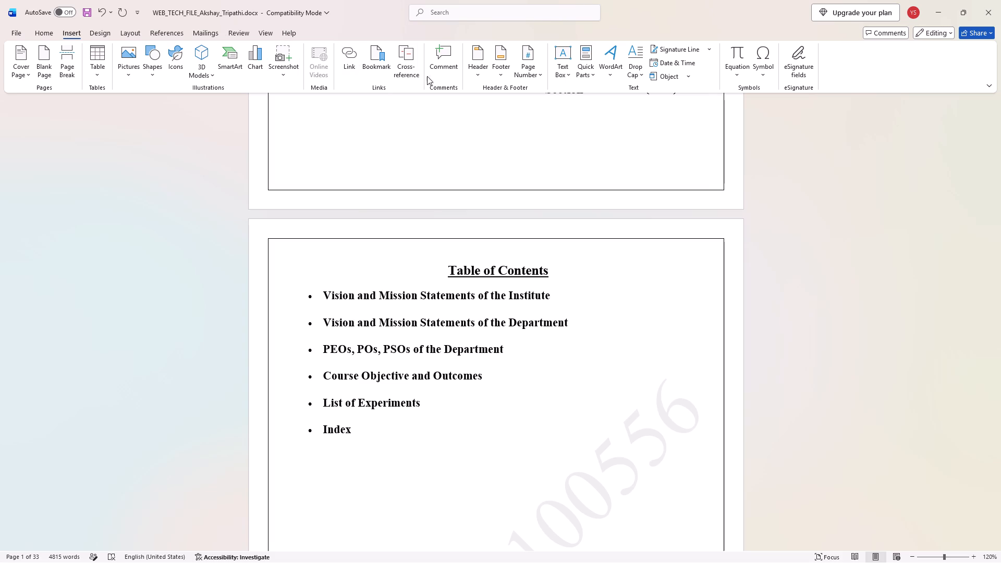
{"action": "left_click", "coordinate": [113, 29]}
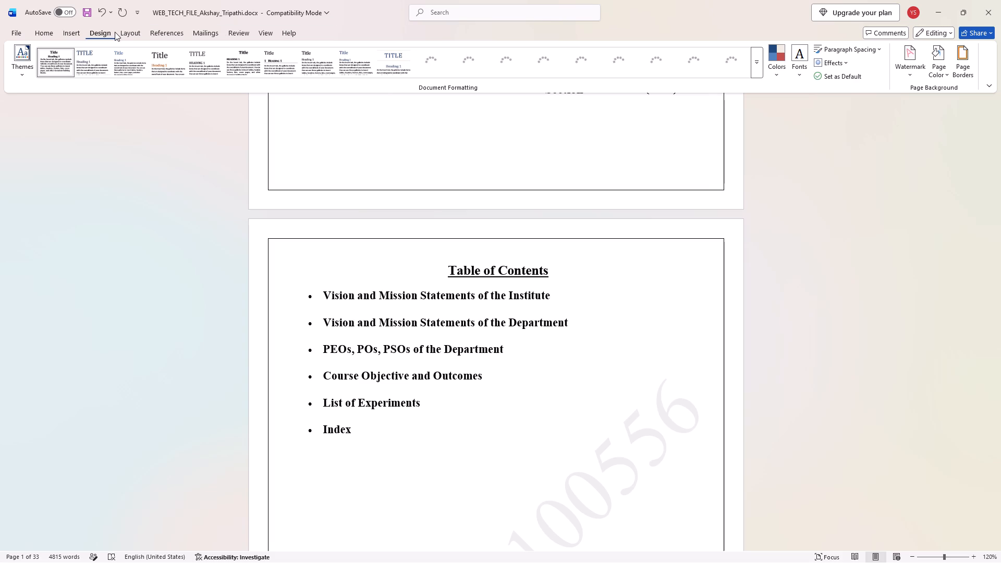
{"action": "left_click", "coordinate": [914, 79]}
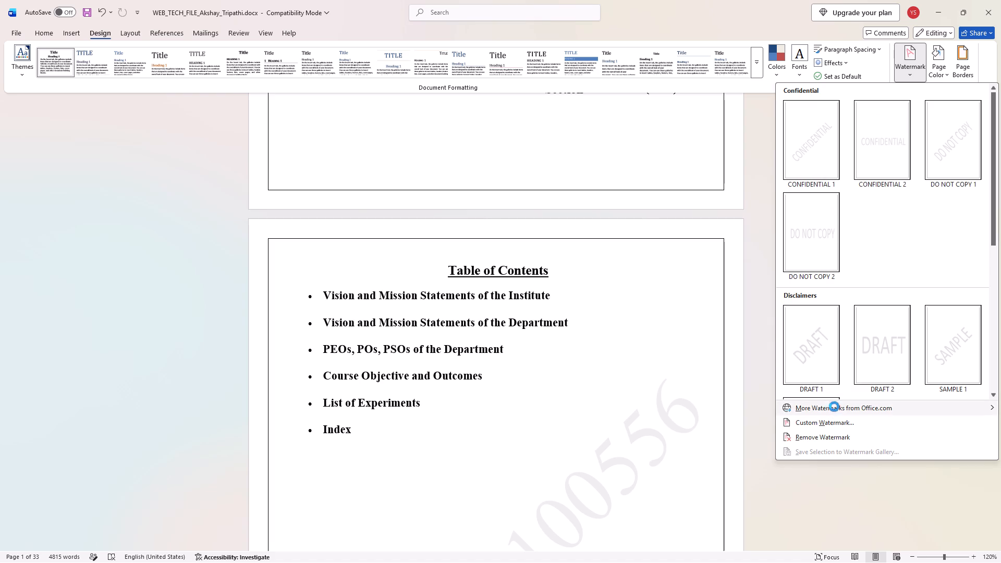
{"action": "left_click", "coordinate": [831, 422]}
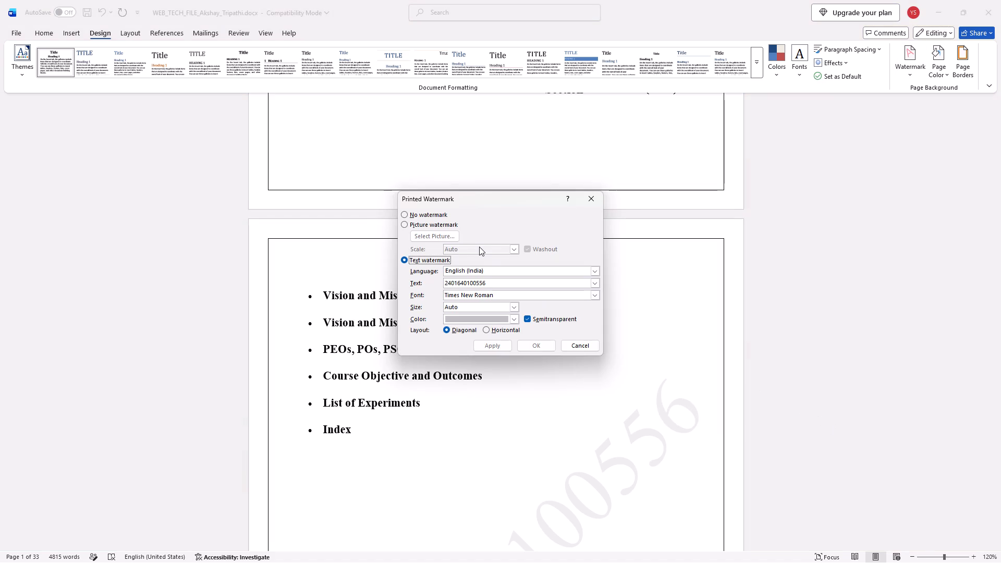
{"action": "left_click", "coordinate": [477, 248]}
{"action": "left_click", "coordinate": [424, 236]}
{"action": "left_click", "coordinate": [419, 260]}
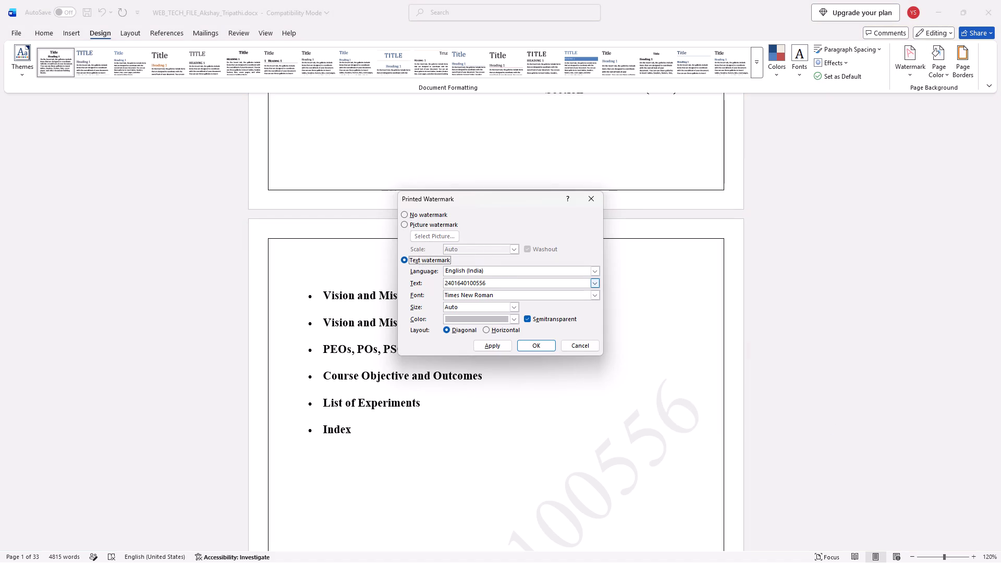
{"action": "left_click", "coordinate": [496, 284]}
{"action": "key", "text": "BackSpace"}
{"action": "key", "text": "BackSpace"}
{"action": "key", "text": "BackSpace"}
{"action": "key", "text": "BackSpace"}
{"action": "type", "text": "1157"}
{"action": "left_click", "coordinate": [495, 346]}
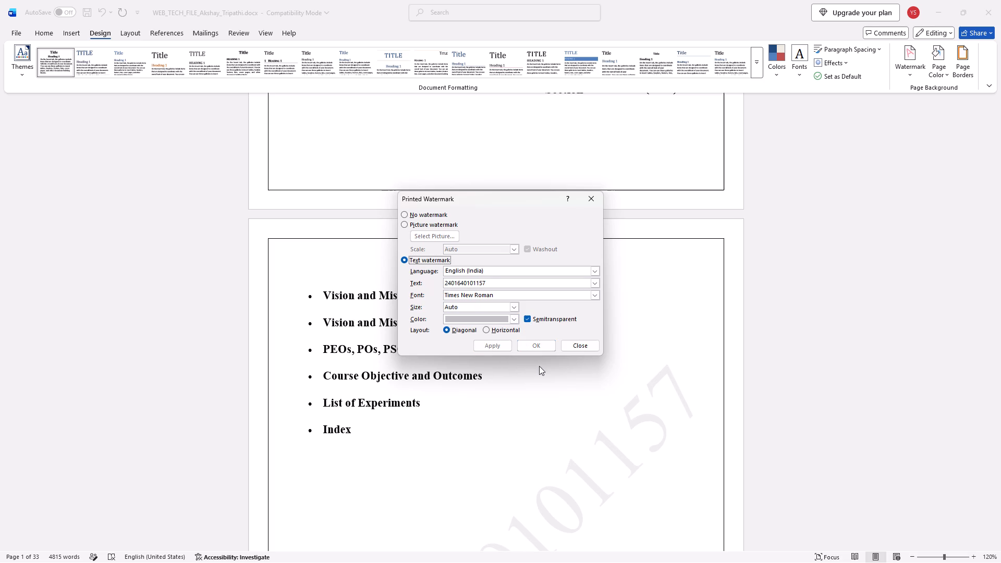
{"action": "left_click", "coordinate": [577, 349]}
Look through the pages from the cover to the List of Experiments to check the watermark.
{"action": "scroll", "coordinate": [578, 353], "scroll_direction": "up", "scroll_amount": 6}
{"action": "scroll", "coordinate": [578, 352], "scroll_direction": "down", "scroll_amount": 7}
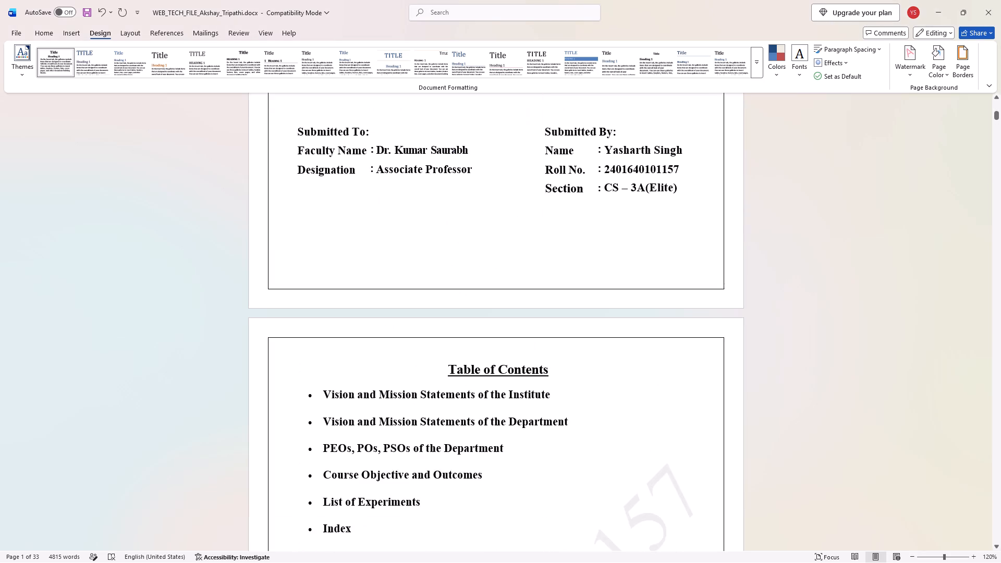
{"action": "scroll", "coordinate": [578, 352], "scroll_direction": "down", "scroll_amount": 3}
{"action": "scroll", "coordinate": [580, 354], "scroll_direction": "up", "scroll_amount": 1}
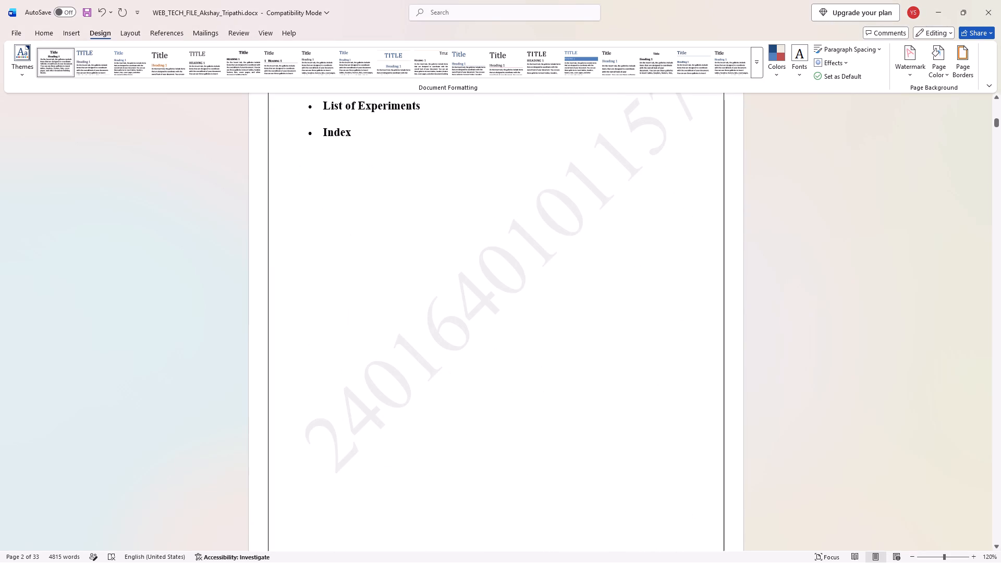
{"action": "scroll", "coordinate": [580, 347], "scroll_direction": "down", "scroll_amount": 7}
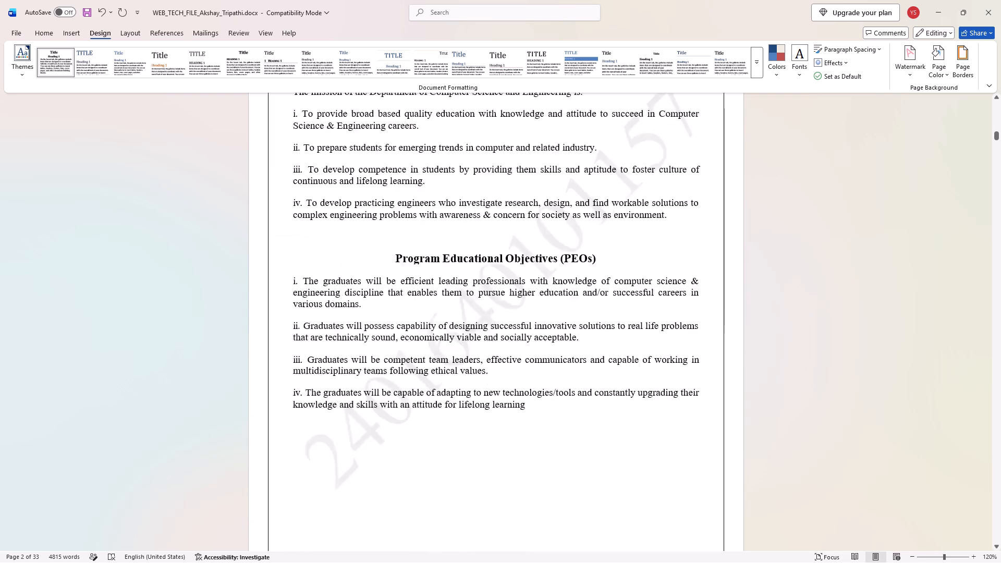
{"action": "scroll", "coordinate": [579, 347], "scroll_direction": "down", "scroll_amount": 18}
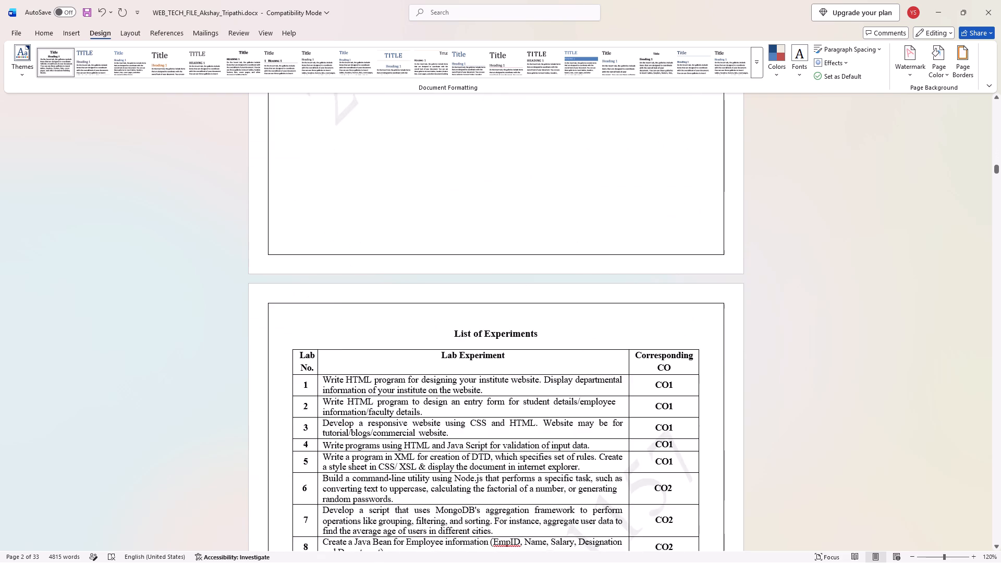
Review the pages from the List of Experiments to the shopping cart output at the document's end, checking the watermark on them.
{"action": "scroll", "coordinate": [578, 349], "scroll_direction": "down", "scroll_amount": 3}
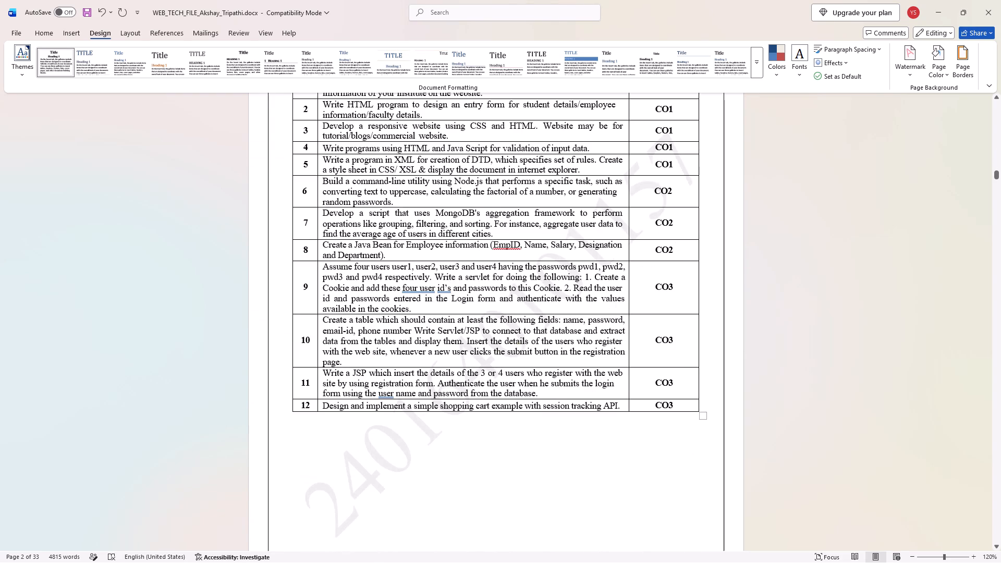
{"action": "scroll", "coordinate": [506, 249], "scroll_direction": "down", "scroll_amount": 17}
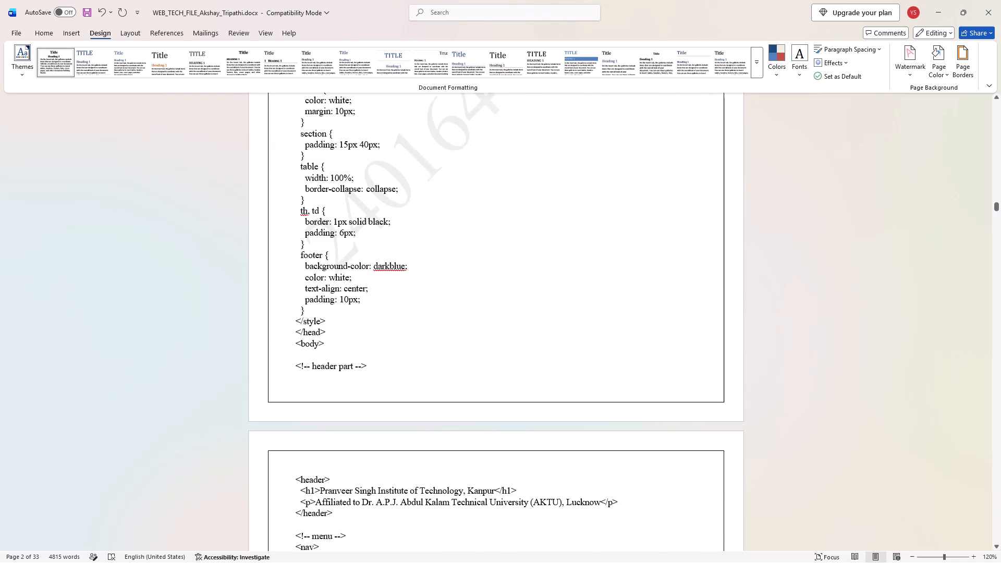
{"action": "scroll", "coordinate": [503, 254], "scroll_direction": "down", "scroll_amount": 18}
{"action": "scroll", "coordinate": [503, 255], "scroll_direction": "down", "scroll_amount": 5}
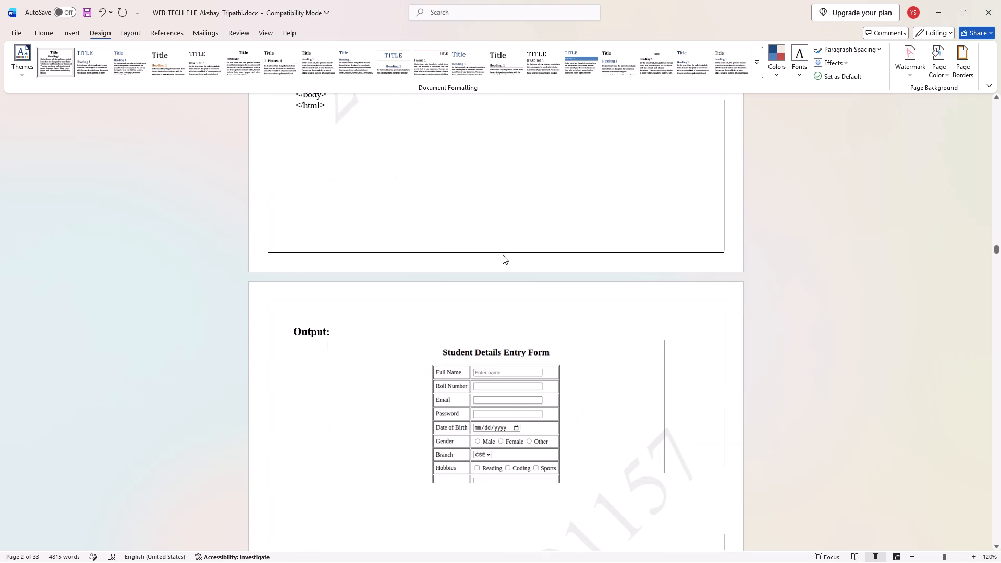
{"action": "scroll", "coordinate": [503, 255], "scroll_direction": "down", "scroll_amount": 11}
{"action": "scroll", "coordinate": [503, 255], "scroll_direction": "down", "scroll_amount": 17}
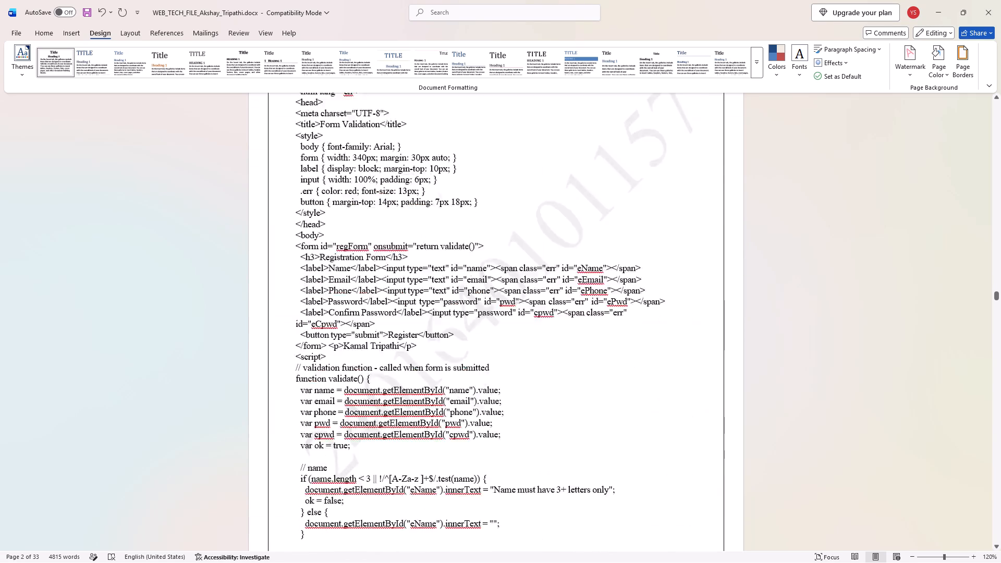
{"action": "scroll", "coordinate": [503, 255], "scroll_direction": "down", "scroll_amount": 20}
{"action": "scroll", "coordinate": [503, 255], "scroll_direction": "down", "scroll_amount": 19}
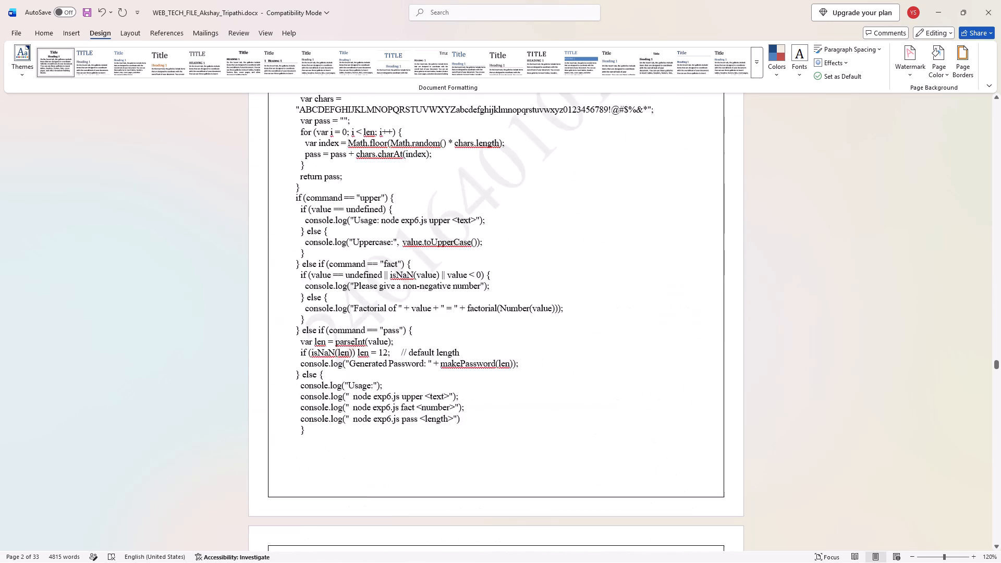
{"action": "scroll", "coordinate": [503, 254], "scroll_direction": "down", "scroll_amount": 20}
{"action": "scroll", "coordinate": [503, 254], "scroll_direction": "down", "scroll_amount": 19}
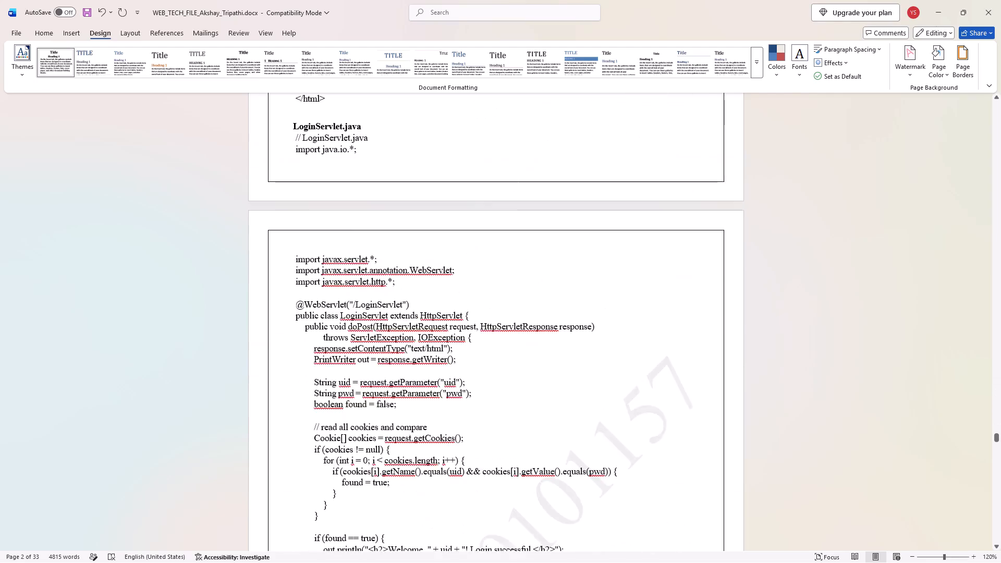
{"action": "scroll", "coordinate": [503, 250], "scroll_direction": "down", "scroll_amount": 20}
{"action": "scroll", "coordinate": [503, 250], "scroll_direction": "down", "scroll_amount": 19}
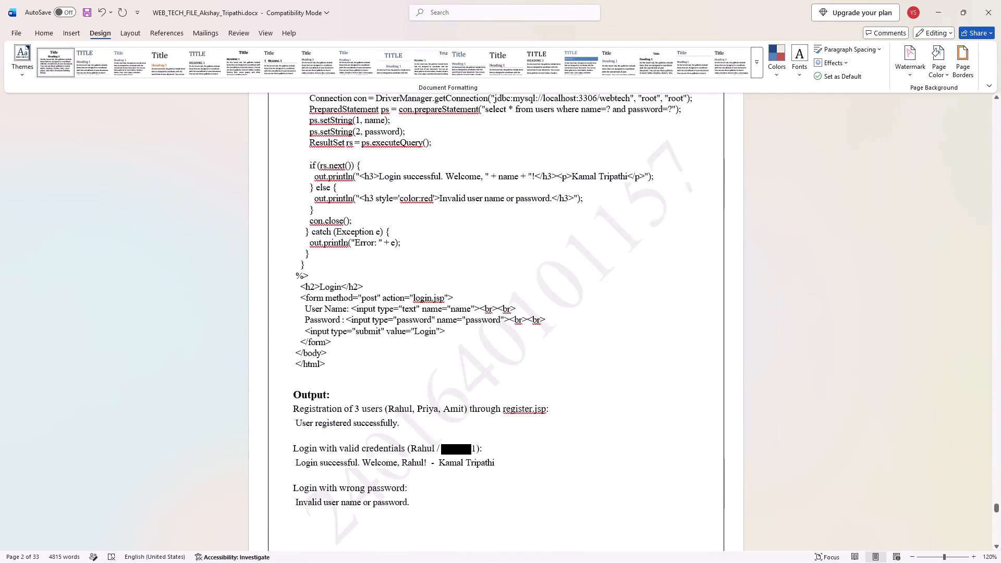
{"action": "scroll", "coordinate": [503, 238], "scroll_direction": "down", "scroll_amount": 16}
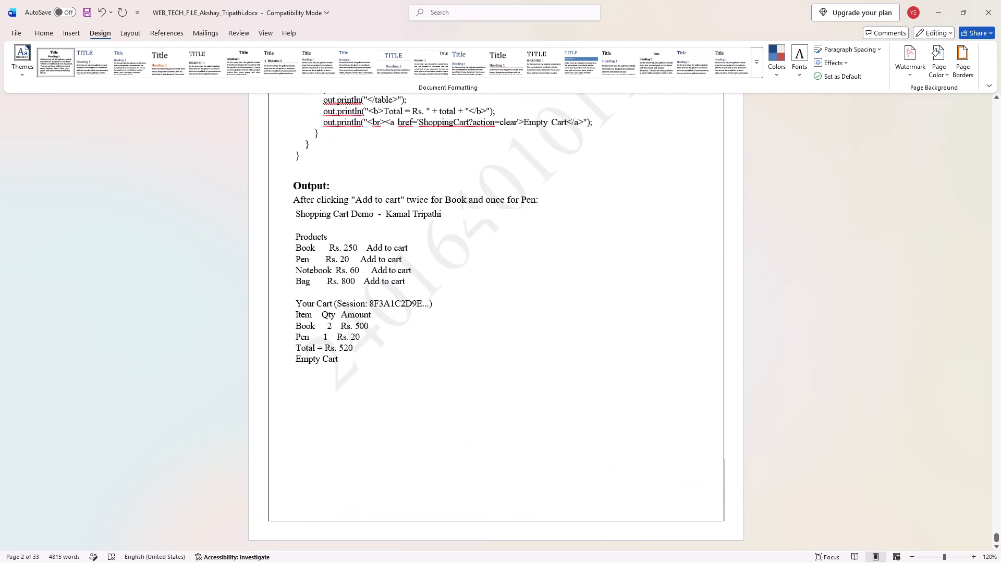
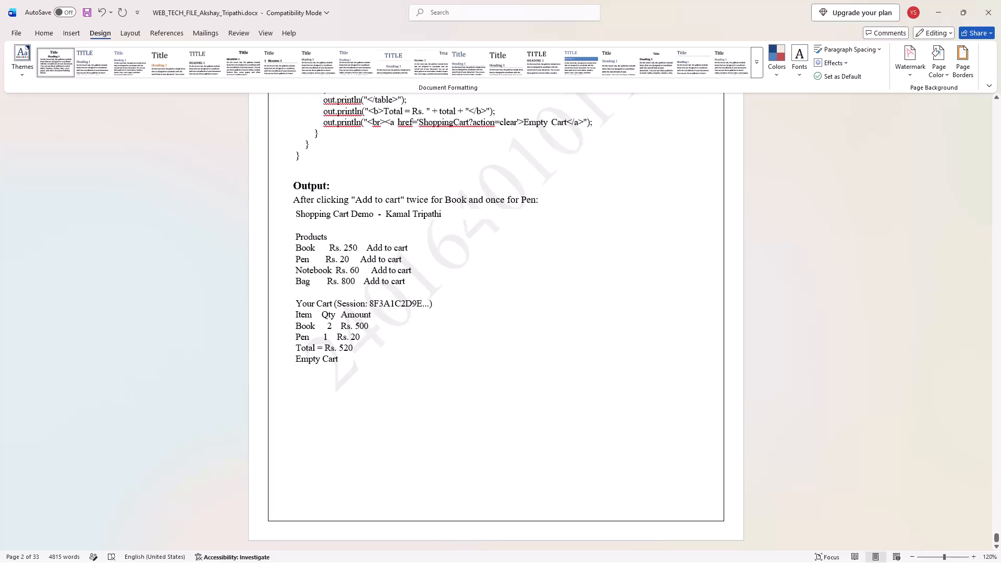
Set up saving a copy as a PDF in the Web_Tech_Lab folder inside the Desktop's LAB folder.
{"action": "key", "text": "F12"}
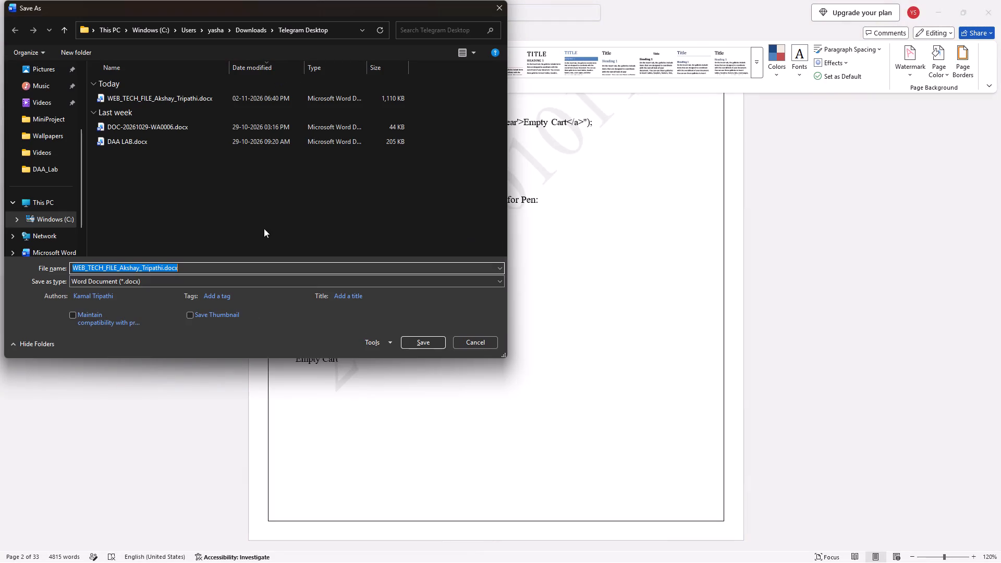
{"action": "scroll", "coordinate": [42, 140], "scroll_direction": "up", "scroll_amount": 5}
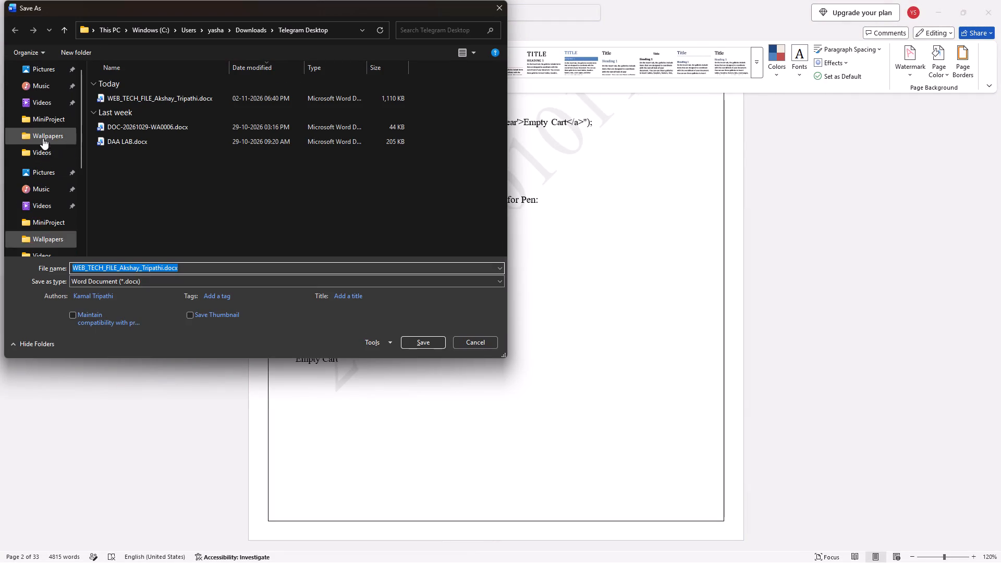
{"action": "left_click", "coordinate": [42, 121]}
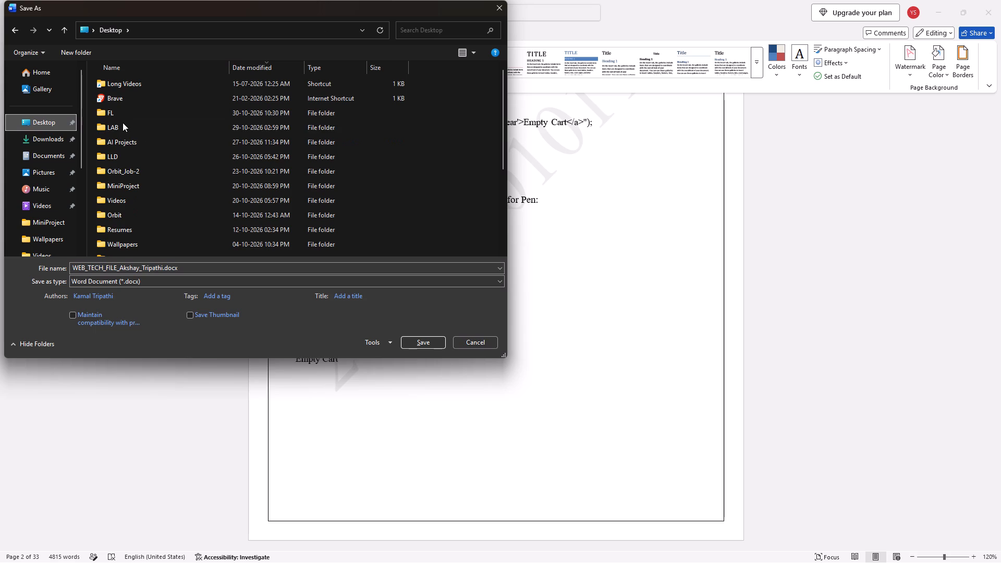
{"action": "double_click", "coordinate": [120, 130]}
{"action": "double_click", "coordinate": [133, 100]}
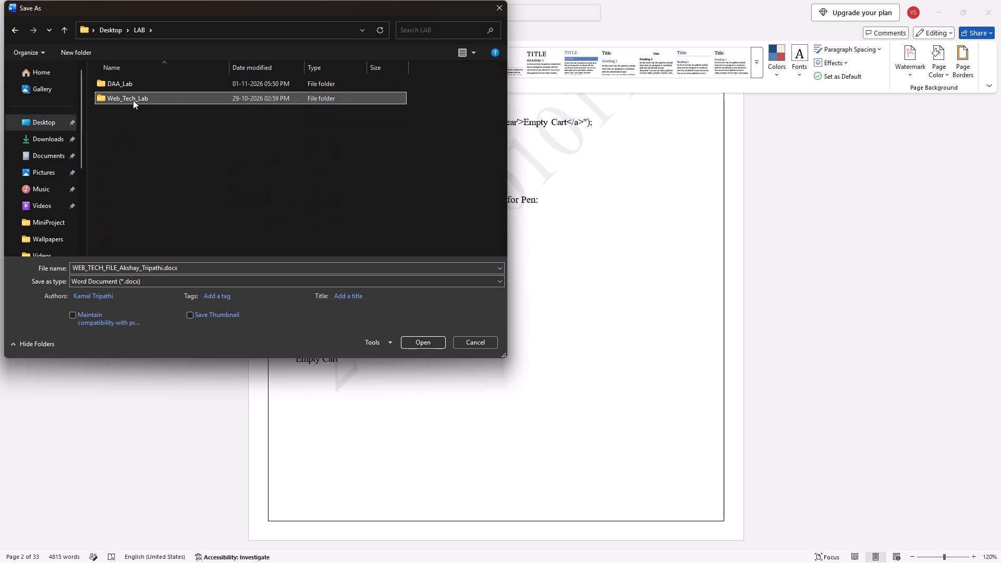
{"action": "left_click", "coordinate": [152, 142]}
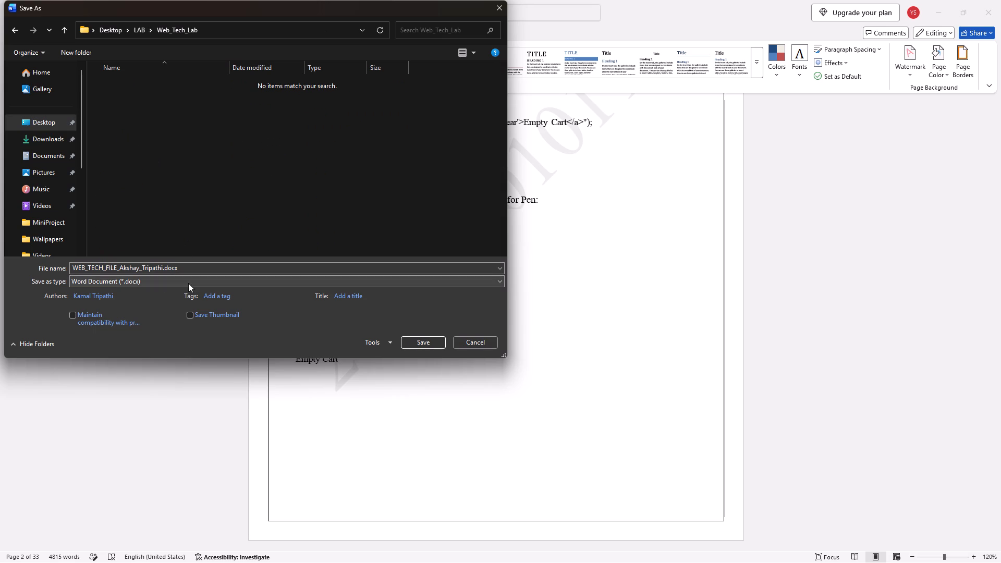
{"action": "left_click", "coordinate": [188, 283]}
{"action": "left_click", "coordinate": [82, 337]}
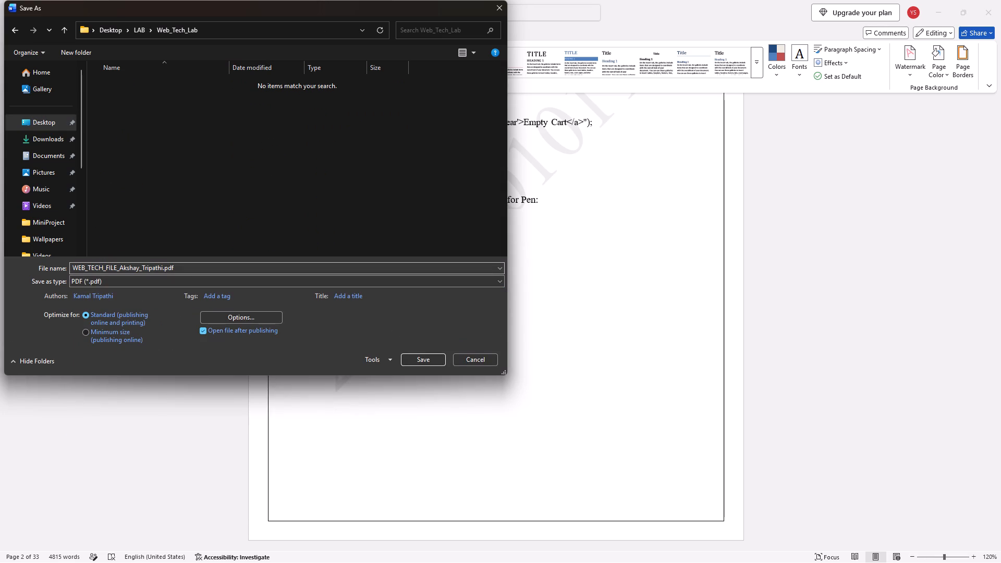
Replace the previous student's name in the PDF file name with Yasharth, making it WEB_TECH_FILE_Yasharth.pdf.
{"action": "left_click", "coordinate": [161, 269]}
{"action": "key", "text": "Right"}
{"action": "key", "text": "Left"}
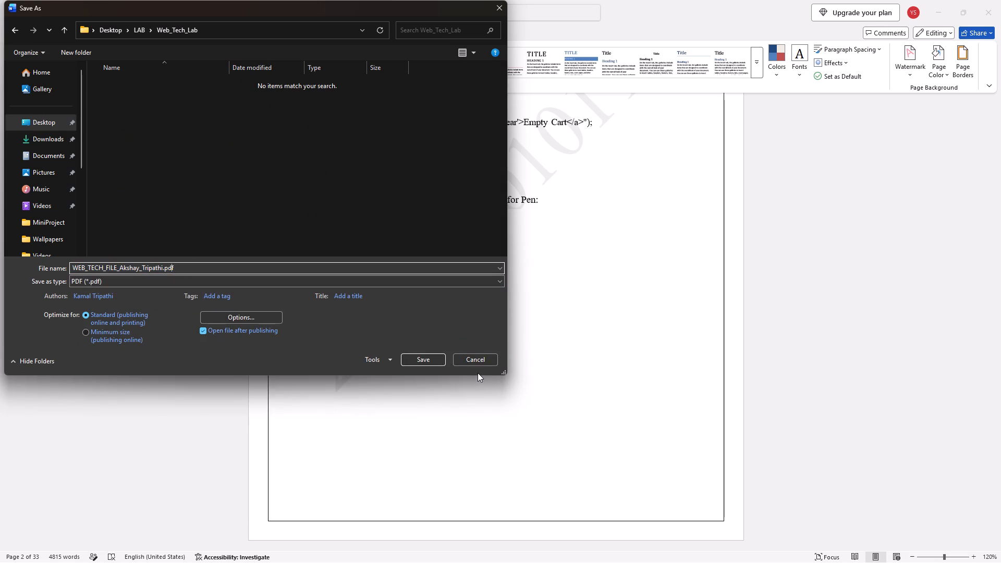
{"action": "key", "text": "Left"}
{"action": "key", "text": "Left"}
{"action": "key", "text": "Left"}
{"action": "key", "text": "ctrl+BackSpace"}
{"action": "key", "text": "ctrl+BackSpace"}
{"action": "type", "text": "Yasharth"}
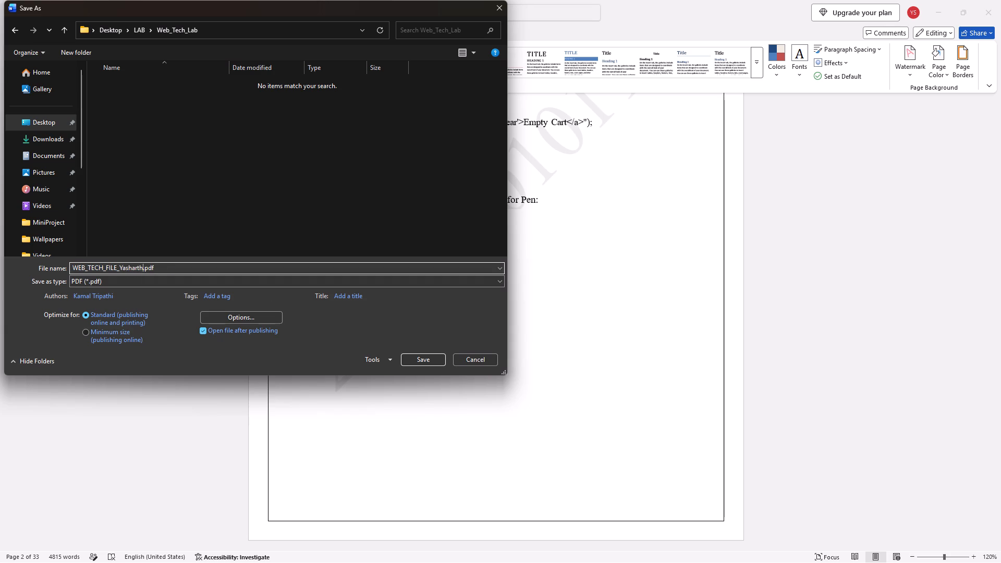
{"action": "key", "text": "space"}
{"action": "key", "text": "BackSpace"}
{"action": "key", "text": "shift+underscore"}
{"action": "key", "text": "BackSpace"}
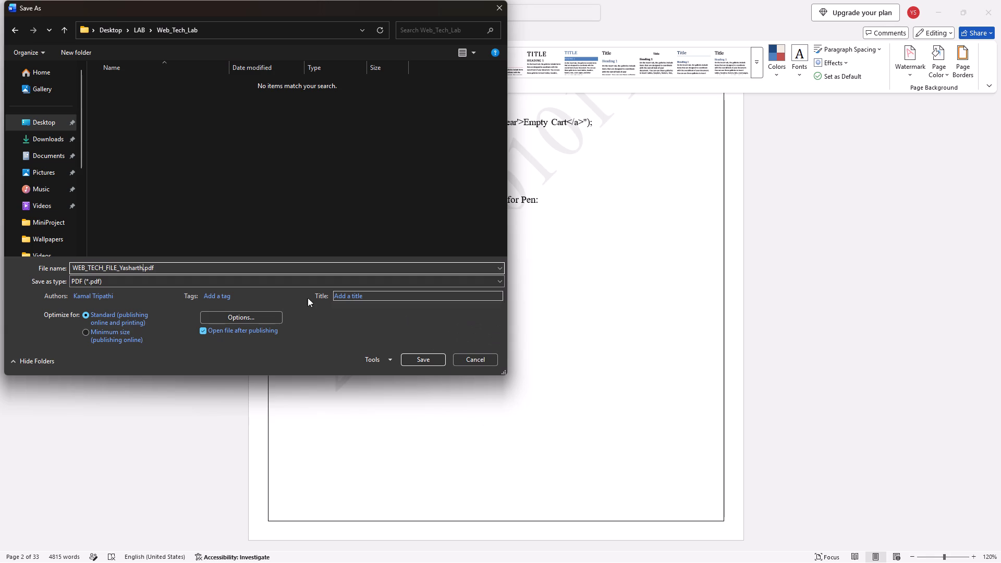
Replace the PDF's author with the student's full name, correcting the capitalisation of the surname.
{"action": "double_click", "coordinate": [103, 289]}
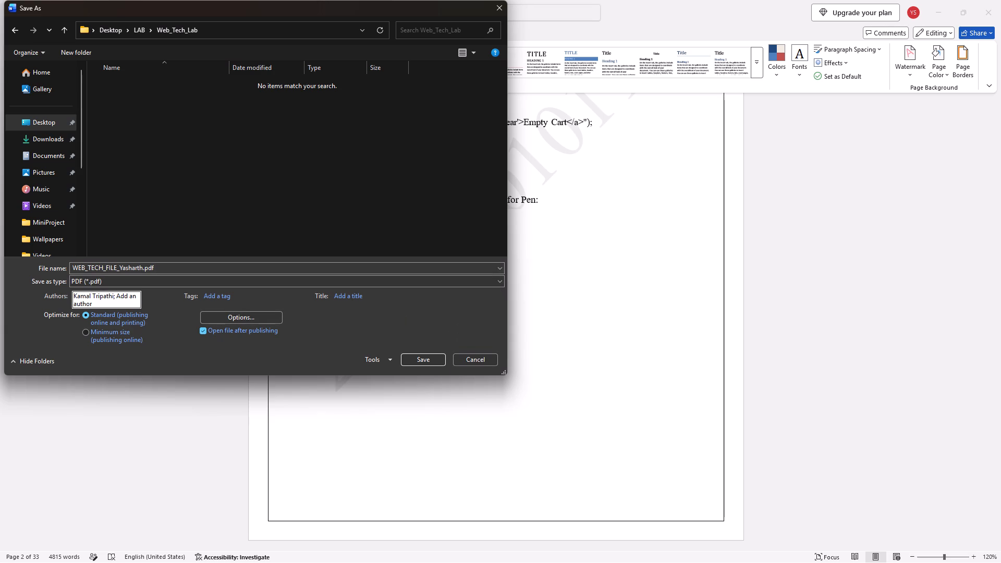
{"action": "key", "text": "BackSpace"}
{"action": "key", "text": "BackSpace"}
{"action": "key", "text": "BackSpace"}
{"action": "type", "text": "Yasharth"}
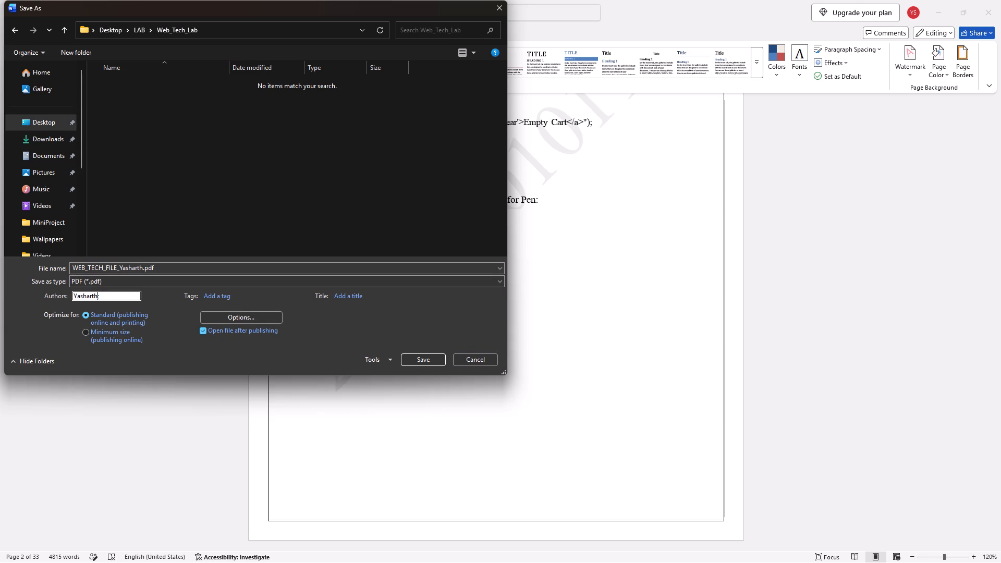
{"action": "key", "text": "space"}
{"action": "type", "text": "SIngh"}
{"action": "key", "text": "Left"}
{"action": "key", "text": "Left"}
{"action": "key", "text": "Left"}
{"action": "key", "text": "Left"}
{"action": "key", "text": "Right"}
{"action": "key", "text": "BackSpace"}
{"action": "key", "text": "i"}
Save the PDF as WEB_TECH_FILE_Yasharth in the Web_Tech_Lab folder and minimise its browser preview.
{"action": "left_click", "coordinate": [421, 359]}
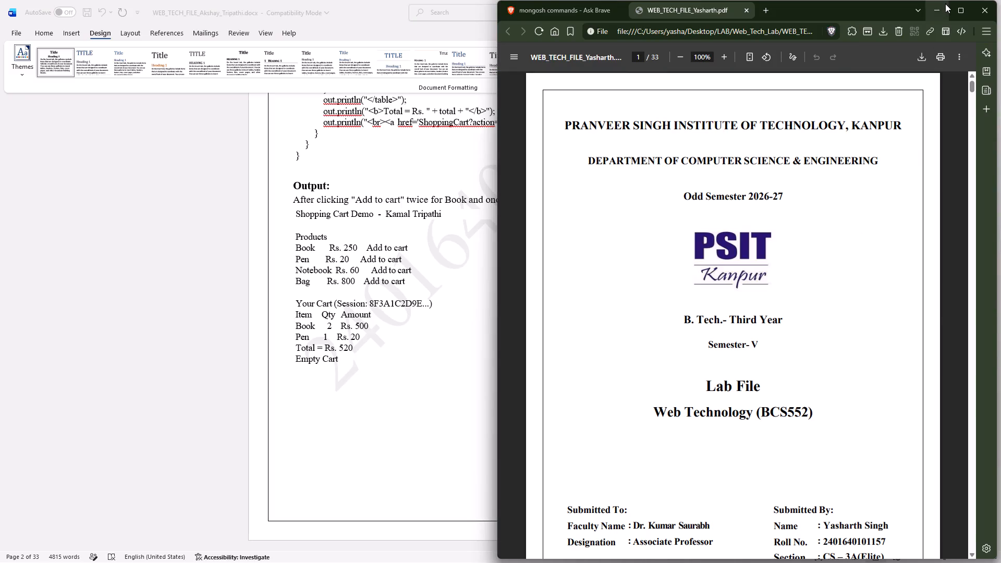
{"action": "left_click", "coordinate": [935, 10]}
Change the last two digits of the custom text watermark to 36 and apply it.
{"action": "scroll", "coordinate": [329, 259], "scroll_direction": "up", "scroll_amount": 20}
{"action": "scroll", "coordinate": [329, 259], "scroll_direction": "up", "scroll_amount": 20}
{"action": "scroll", "coordinate": [329, 259], "scroll_direction": "up", "scroll_amount": 9}
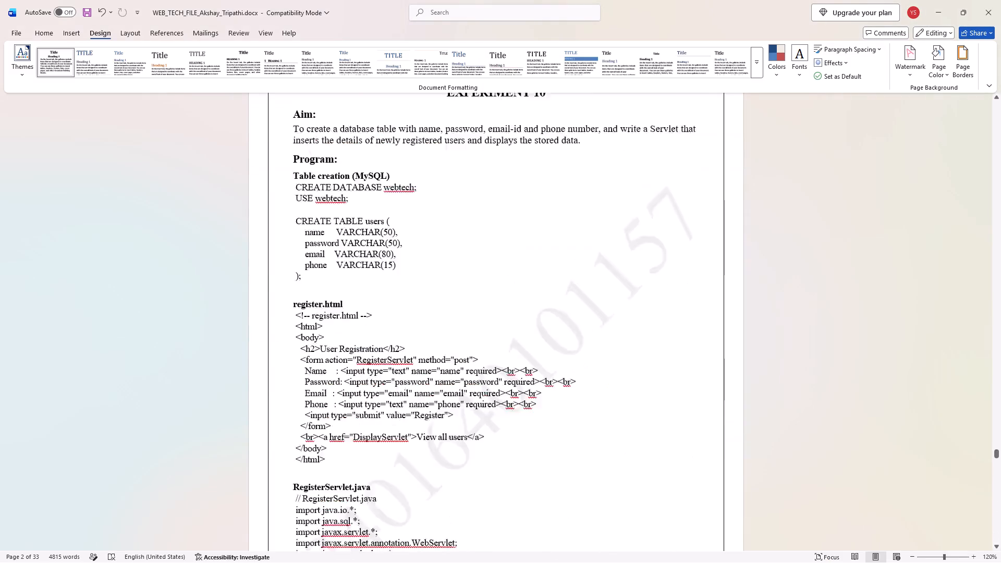
{"action": "scroll", "coordinate": [335, 250], "scroll_direction": "up", "scroll_amount": 7}
{"action": "left_click", "coordinate": [911, 73]}
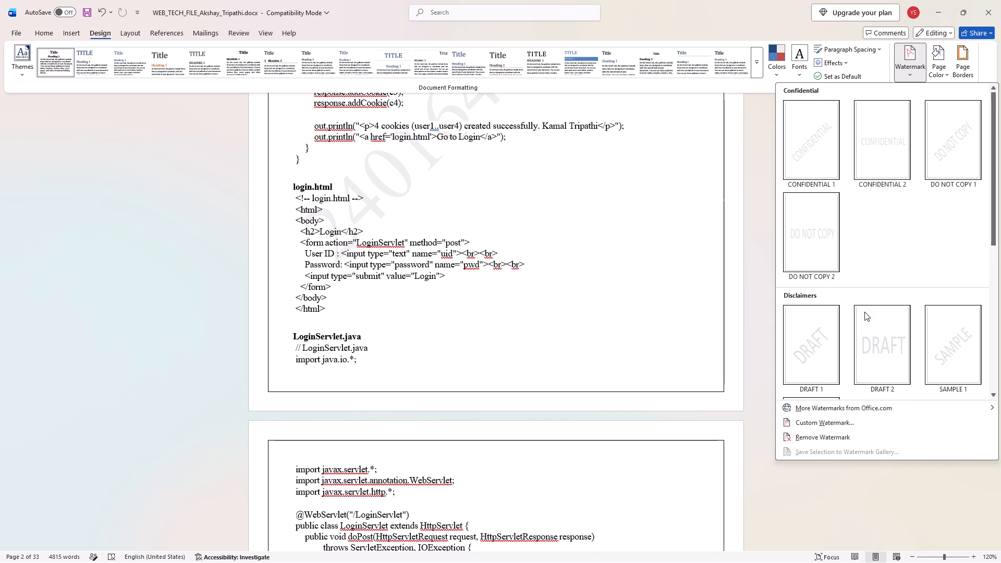
{"action": "left_click", "coordinate": [829, 423]}
{"action": "left_click", "coordinate": [493, 281]}
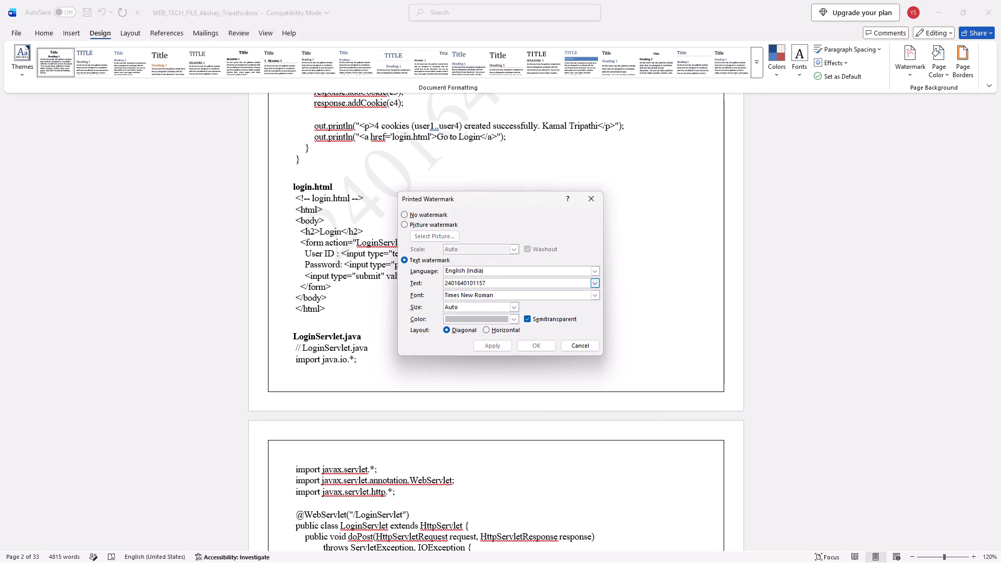
{"action": "key", "text": "BackSpace"}
{"action": "key", "text": "BackSpace"}
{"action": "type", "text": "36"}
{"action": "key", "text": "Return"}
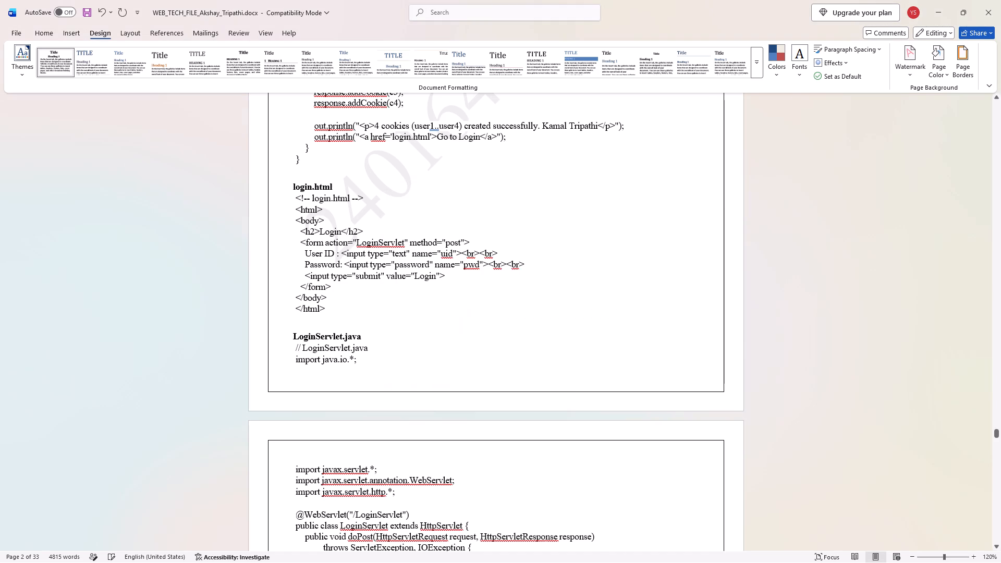
Look through the pages from Experiment 9 back to the cover page to check the watermark.
{"action": "scroll", "coordinate": [537, 358], "scroll_direction": "up", "scroll_amount": 5}
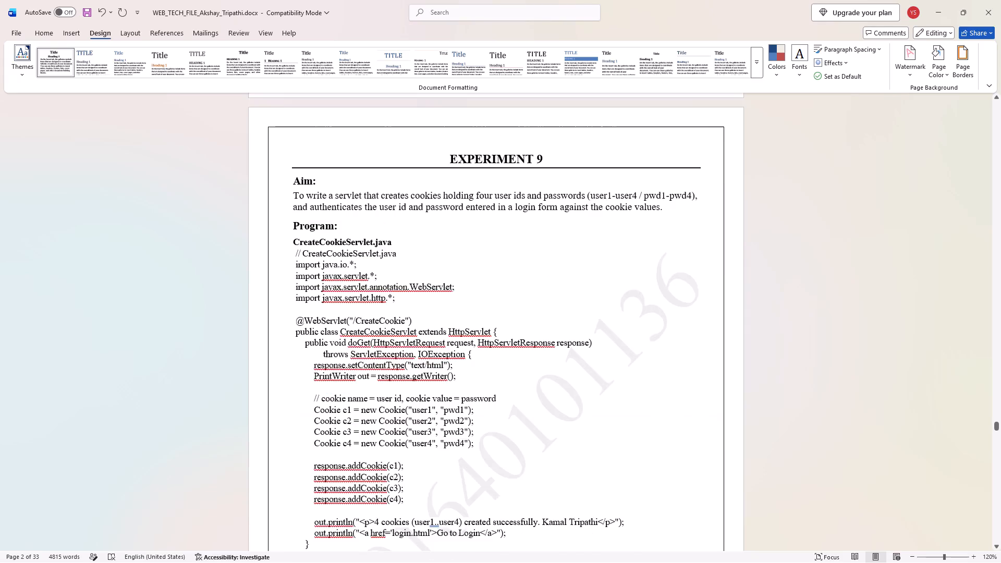
{"action": "scroll", "coordinate": [536, 367], "scroll_direction": "up", "scroll_amount": 20}
{"action": "scroll", "coordinate": [536, 367], "scroll_direction": "up", "scroll_amount": 20}
{"action": "scroll", "coordinate": [536, 367], "scroll_direction": "up", "scroll_amount": 9}
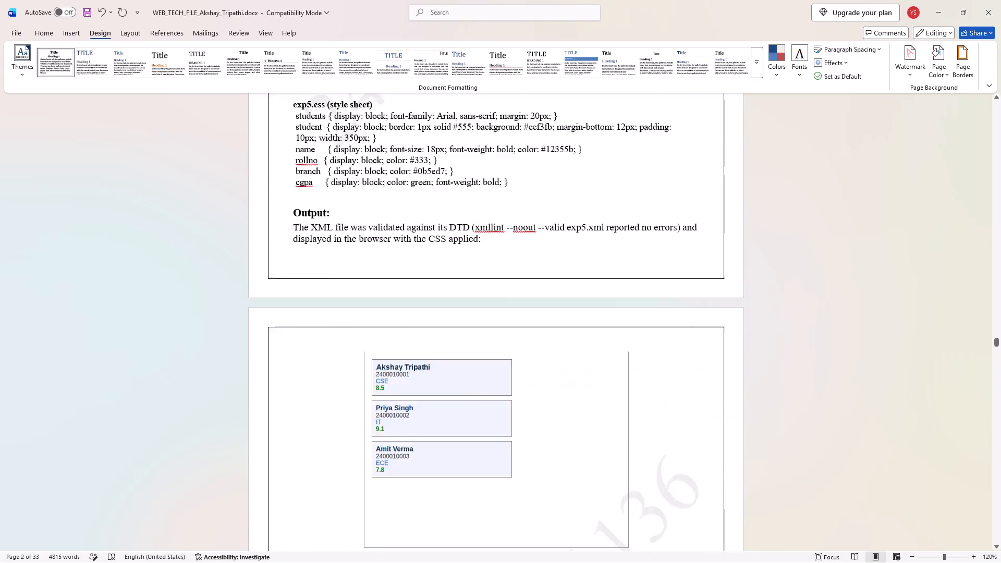
{"action": "scroll", "coordinate": [536, 368], "scroll_direction": "up", "scroll_amount": 20}
{"action": "scroll", "coordinate": [536, 368], "scroll_direction": "up", "scroll_amount": 20}
{"action": "scroll", "coordinate": [536, 368], "scroll_direction": "up", "scroll_amount": 10}
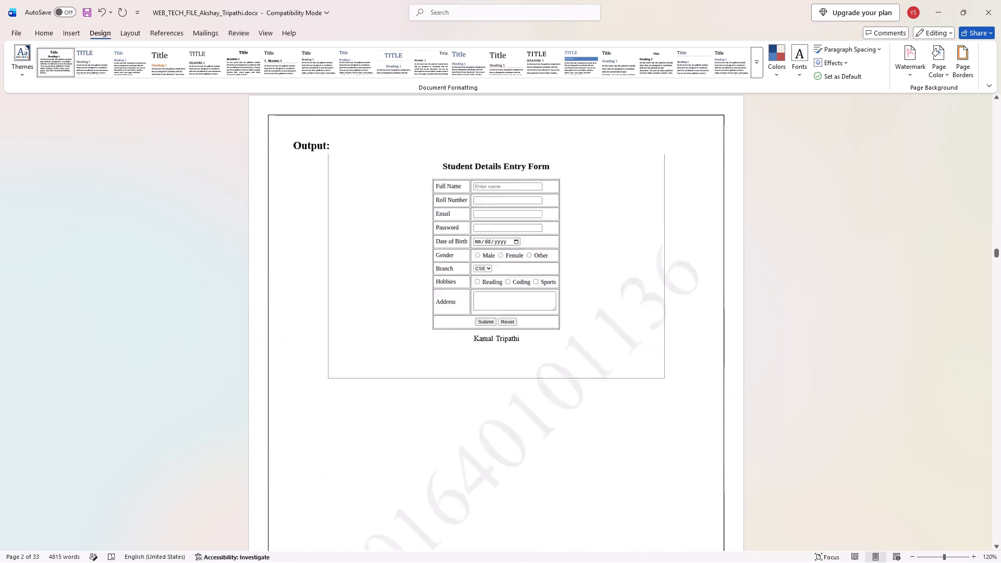
{"action": "scroll", "coordinate": [534, 368], "scroll_direction": "up", "scroll_amount": 14}
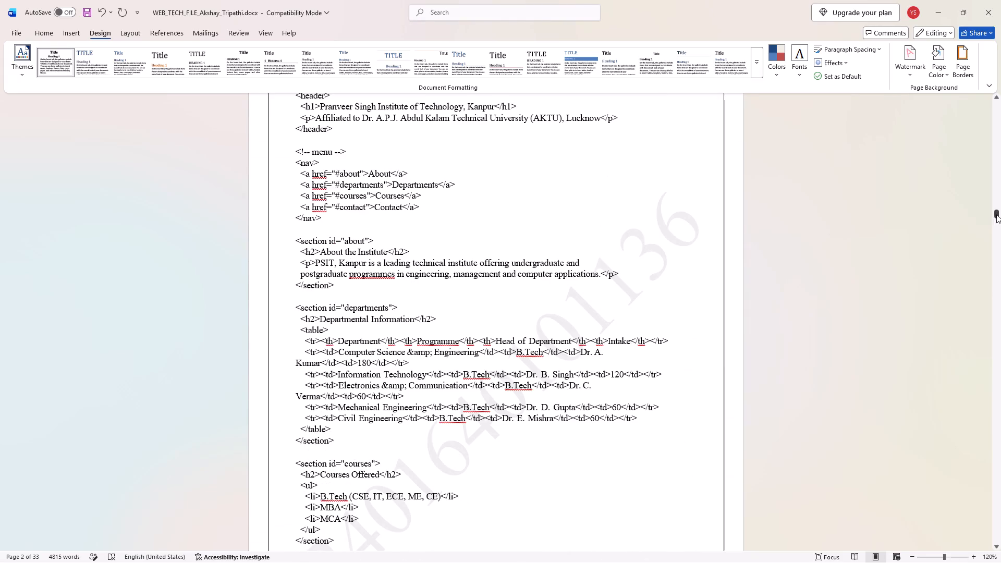
{"action": "left_click_drag", "start_coordinate": [996, 214], "coordinate": [1000, 184]}
{"action": "scroll", "coordinate": [698, 464], "scroll_direction": "up", "scroll_amount": 15}
{"action": "scroll", "coordinate": [698, 464], "scroll_direction": "down", "scroll_amount": 1}
{"action": "scroll", "coordinate": [698, 464], "scroll_direction": "up", "scroll_amount": 6}
{"action": "scroll", "coordinate": [698, 463], "scroll_direction": "down", "scroll_amount": 1}
{"action": "scroll", "coordinate": [698, 463], "scroll_direction": "up", "scroll_amount": 20}
{"action": "scroll", "coordinate": [698, 463], "scroll_direction": "up", "scroll_amount": 8}
{"action": "scroll", "coordinate": [700, 457], "scroll_direction": "down", "scroll_amount": 7}
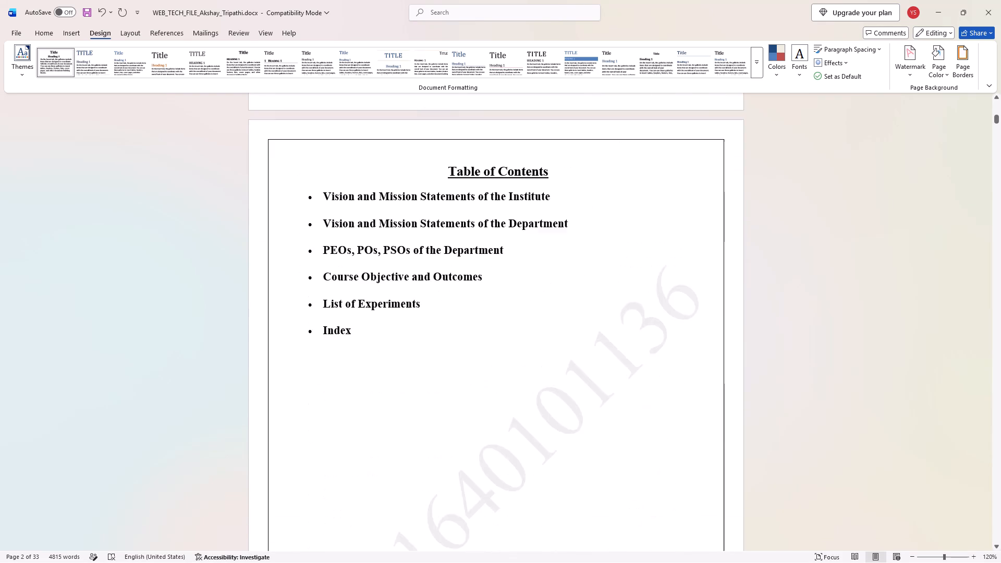
Change the last two digits of the student's roll number on the cover page to 36.
{"action": "scroll", "coordinate": [693, 315], "scroll_direction": "up", "scroll_amount": 6}
{"action": "scroll", "coordinate": [642, 458], "scroll_direction": "down", "scroll_amount": 1}
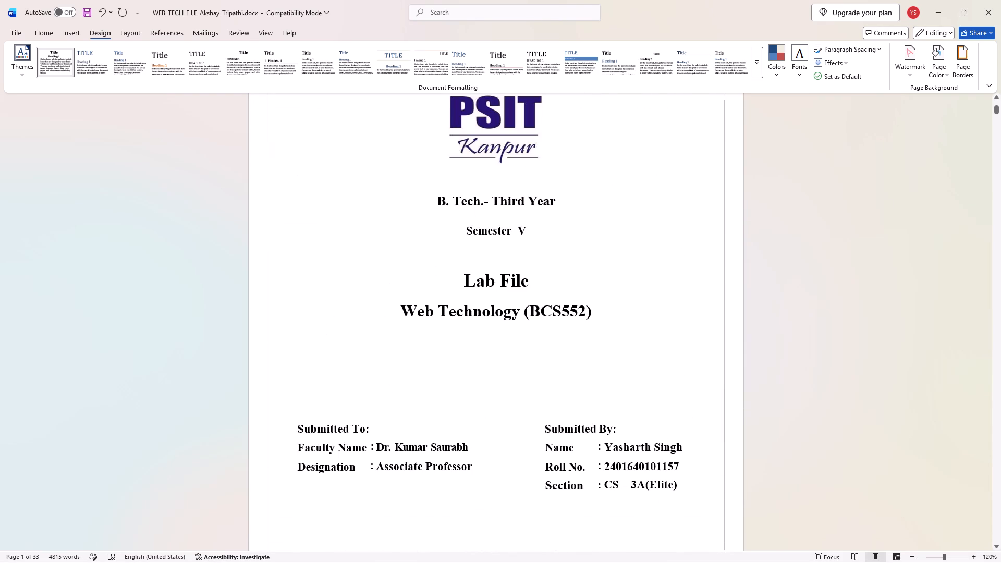
{"action": "left_click", "coordinate": [676, 467]}
{"action": "left_click", "coordinate": [679, 466]}
{"action": "key", "text": "BackSpace"}
{"action": "key", "text": "BackSpace"}
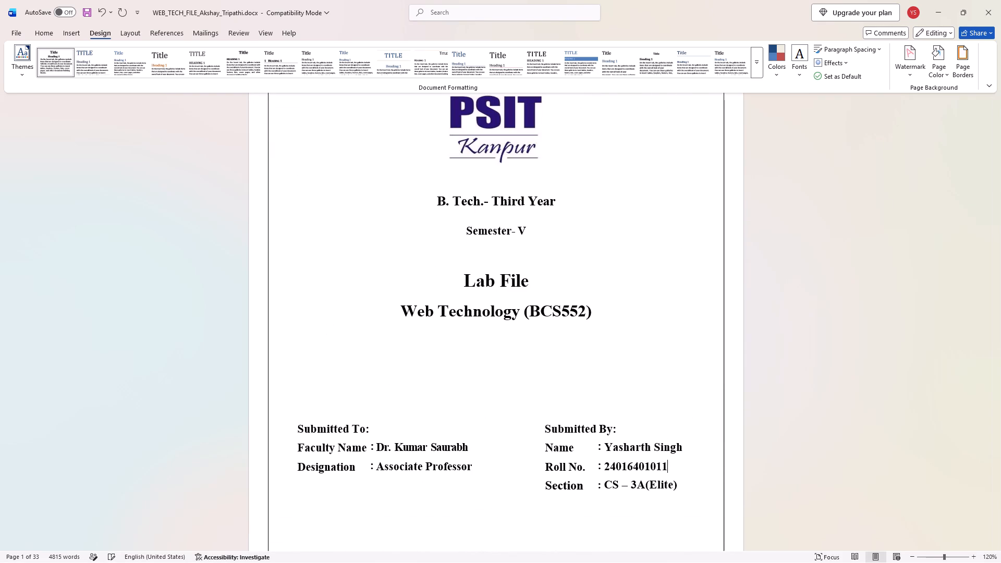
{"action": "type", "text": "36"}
Replace the student's name under Submitted By on the cover page with the other student's full name.
{"action": "left_click", "coordinate": [682, 447]}
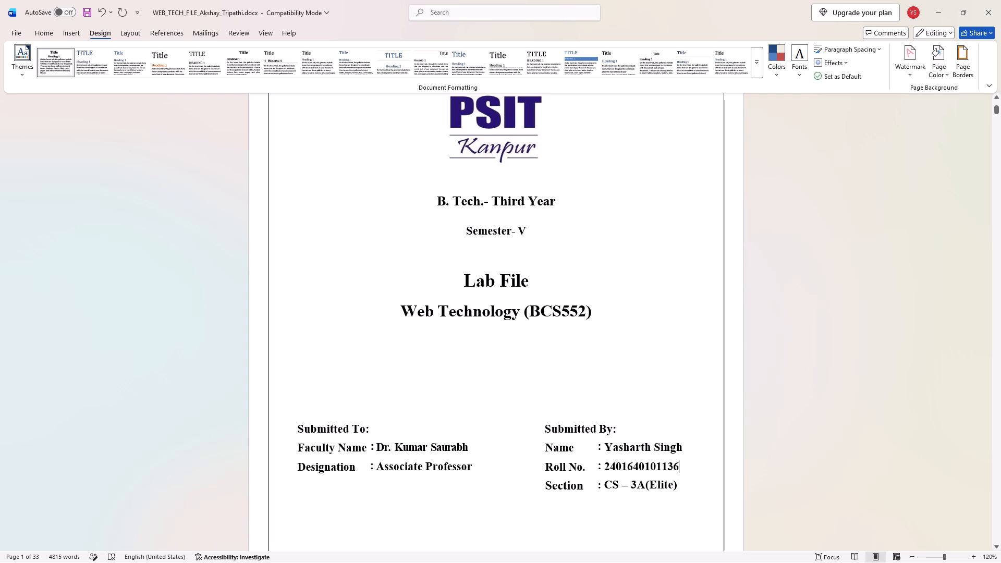
{"action": "key", "text": "ctrl+BackSpace"}
{"action": "key", "text": "ctrl+BackSpace"}
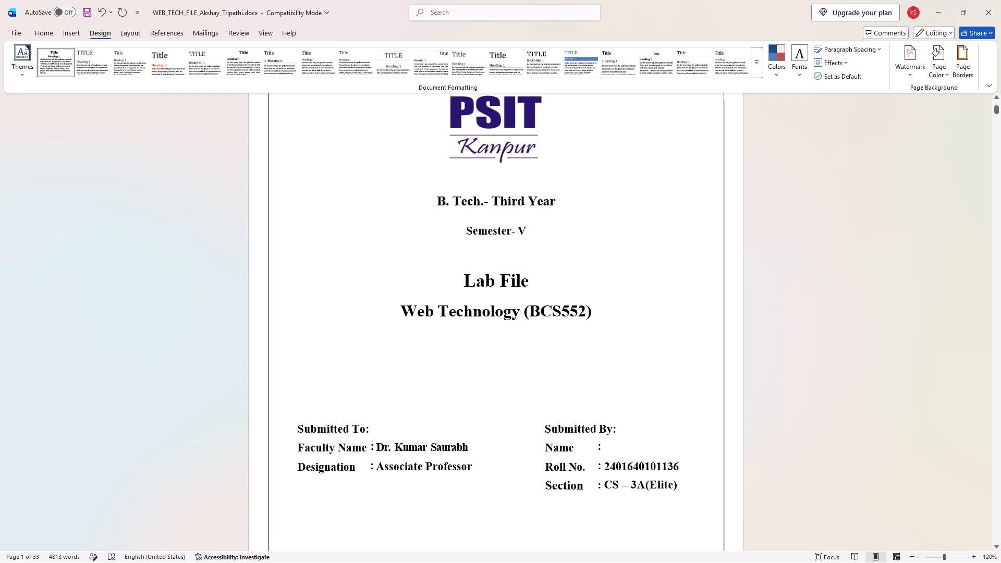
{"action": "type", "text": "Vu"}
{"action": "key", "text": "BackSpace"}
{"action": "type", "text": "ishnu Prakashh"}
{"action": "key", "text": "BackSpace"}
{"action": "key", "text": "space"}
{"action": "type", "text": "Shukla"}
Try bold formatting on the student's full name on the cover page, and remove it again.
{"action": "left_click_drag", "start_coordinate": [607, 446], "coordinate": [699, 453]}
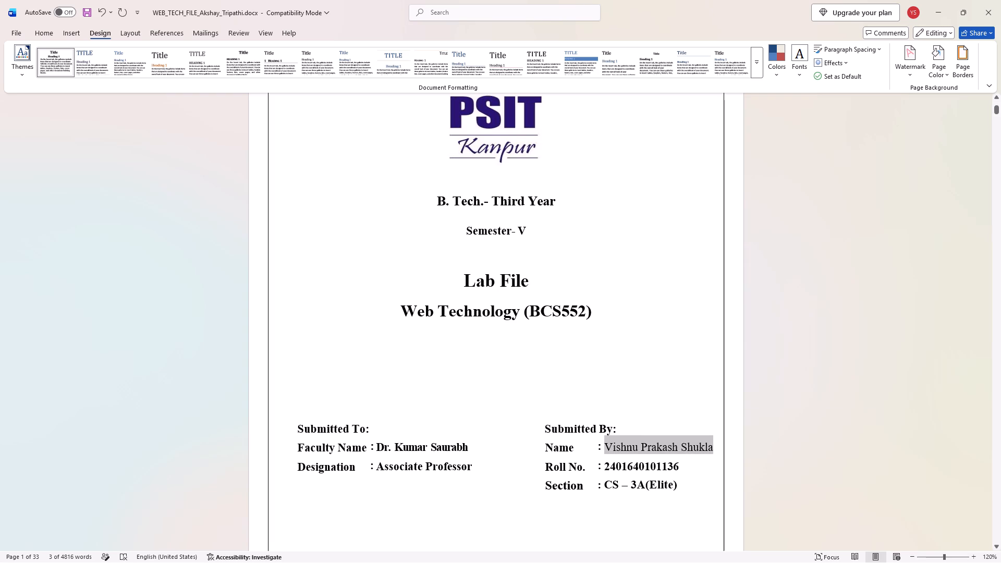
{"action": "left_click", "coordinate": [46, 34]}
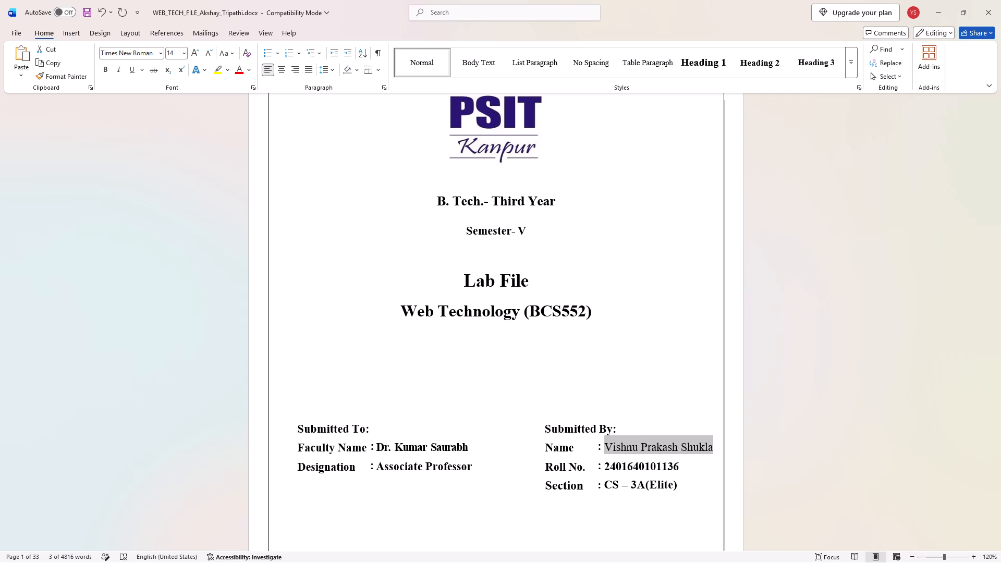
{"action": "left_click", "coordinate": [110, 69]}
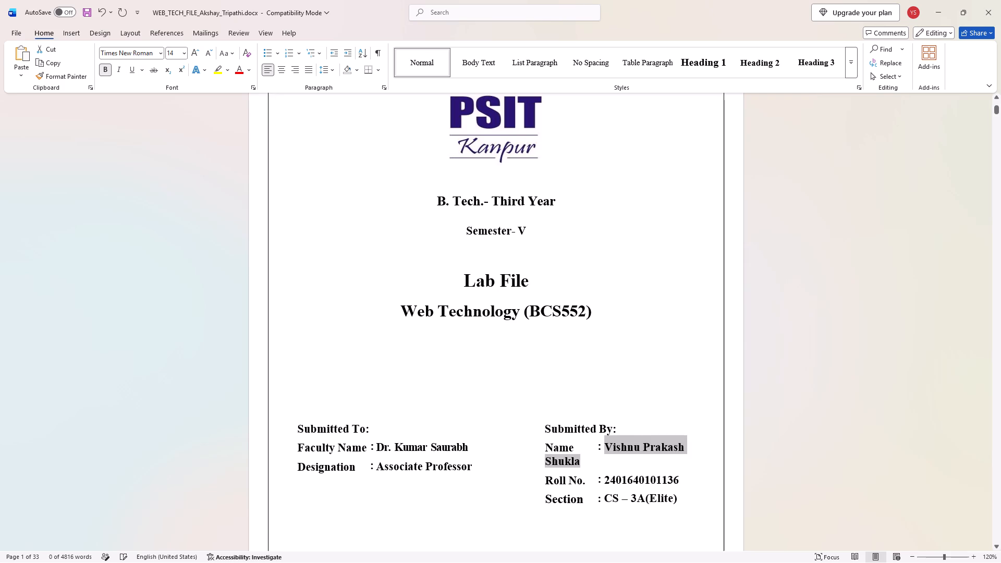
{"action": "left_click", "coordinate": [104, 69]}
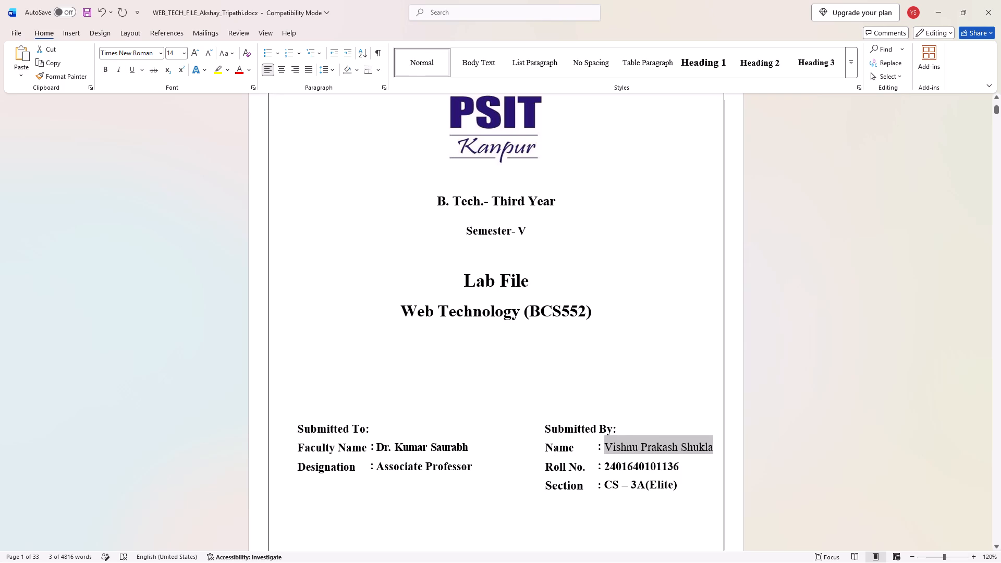
Make the selected student name under "Submitted By" bold.
{"action": "left_click", "coordinate": [106, 68]}
{"action": "left_click", "coordinate": [553, 405]}
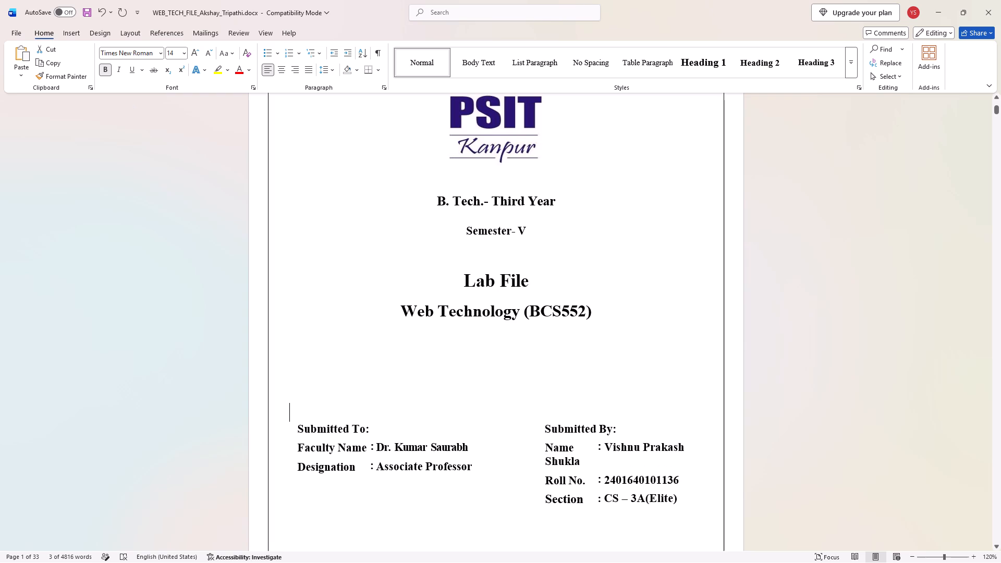
Replace the gap before the "Name" colon under "Submitted By" with spaces so the full name fits on one line.
{"action": "left_click", "coordinate": [595, 445]}
{"action": "key", "text": "BackSpace"}
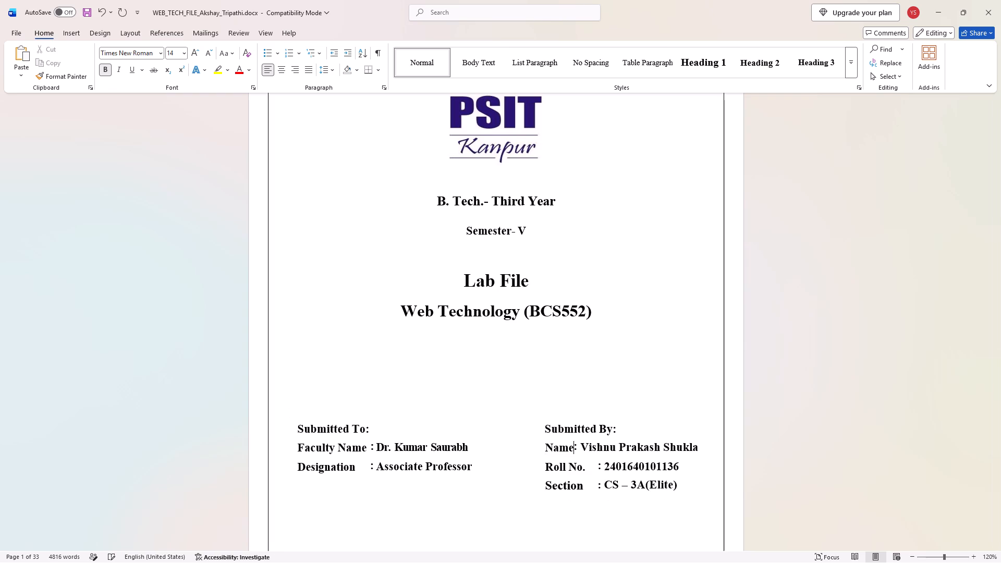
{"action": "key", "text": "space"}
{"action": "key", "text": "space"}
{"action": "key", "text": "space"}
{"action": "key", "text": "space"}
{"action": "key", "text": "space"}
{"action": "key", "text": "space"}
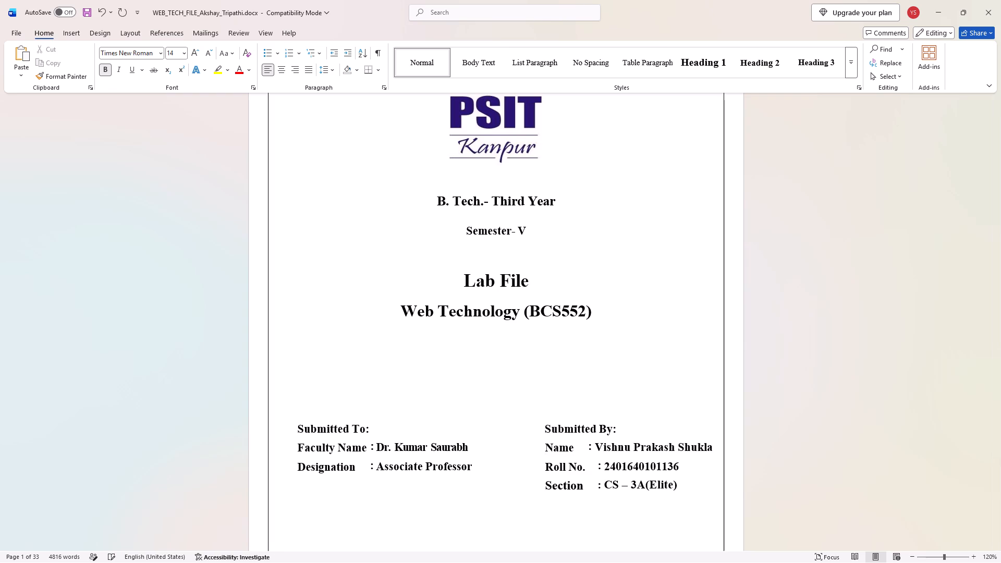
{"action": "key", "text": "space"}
Replace the gaps before the "Roll No." and "Section" colons with spaces, aligning them with the "Name" colon.
{"action": "left_click", "coordinate": [596, 464]}
{"action": "key", "text": "BackSpace"}
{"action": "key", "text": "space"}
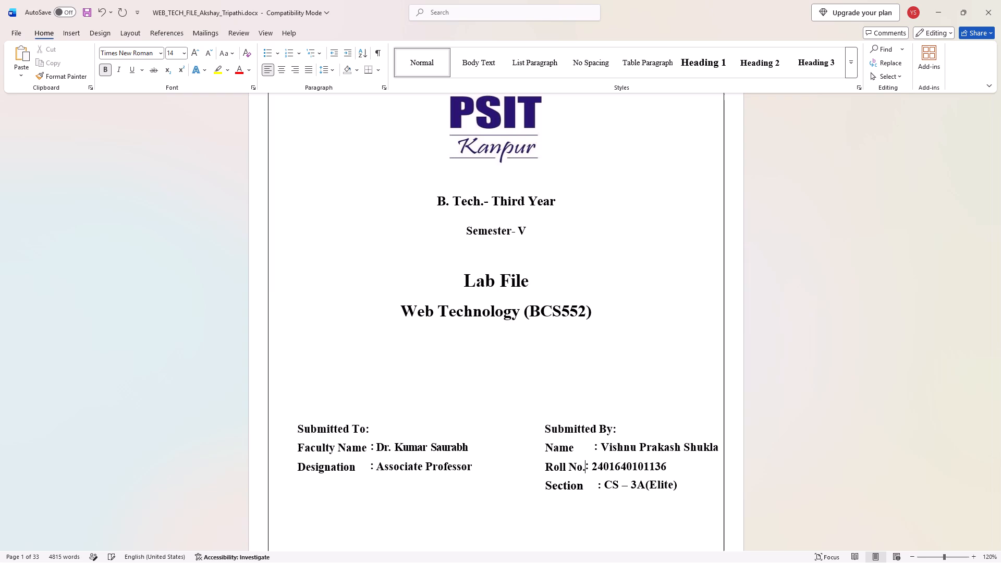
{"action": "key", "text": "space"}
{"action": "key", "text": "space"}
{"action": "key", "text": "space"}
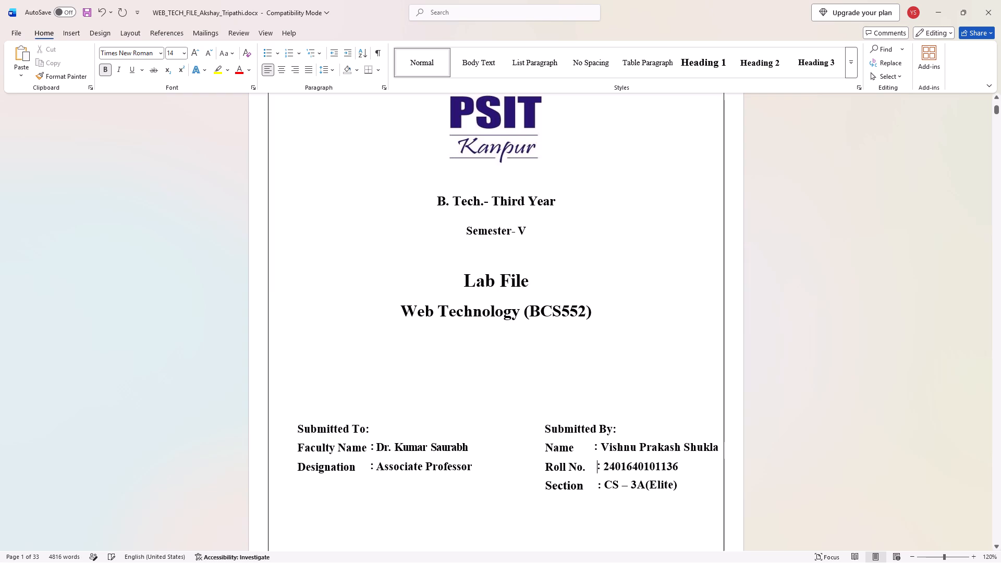
{"action": "key", "text": "BackSpace"}
{"action": "left_click", "coordinate": [596, 483]}
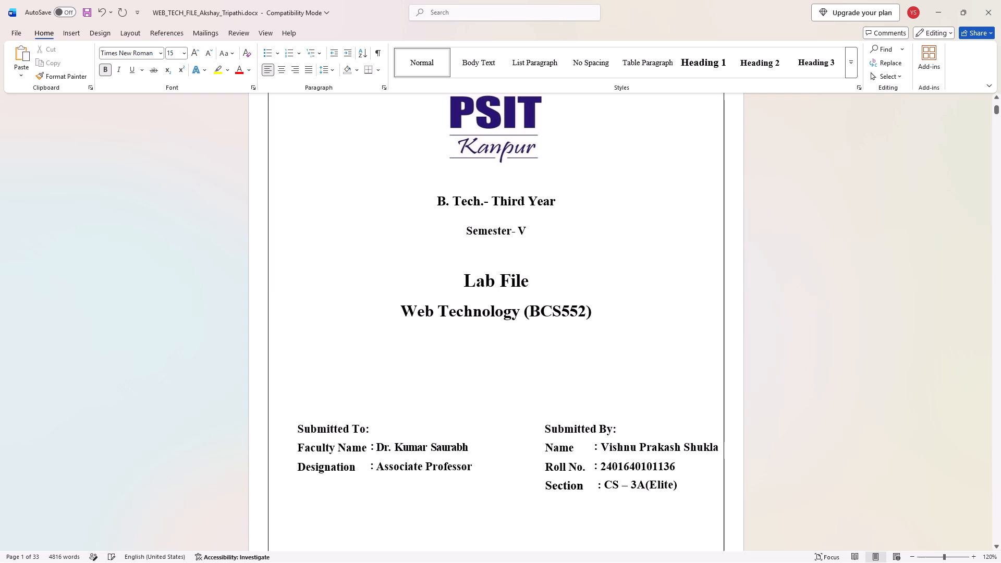
{"action": "key", "text": "BackSpace"}
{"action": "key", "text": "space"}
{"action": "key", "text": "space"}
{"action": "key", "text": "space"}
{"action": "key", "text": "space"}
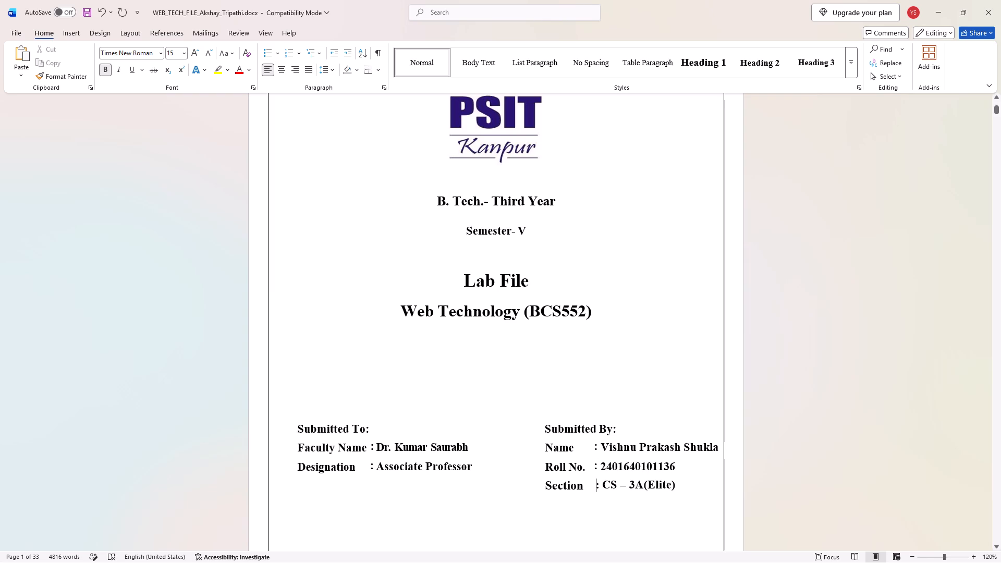
{"action": "key", "text": "BackSpace"}
{"action": "left_click", "coordinate": [618, 386]}
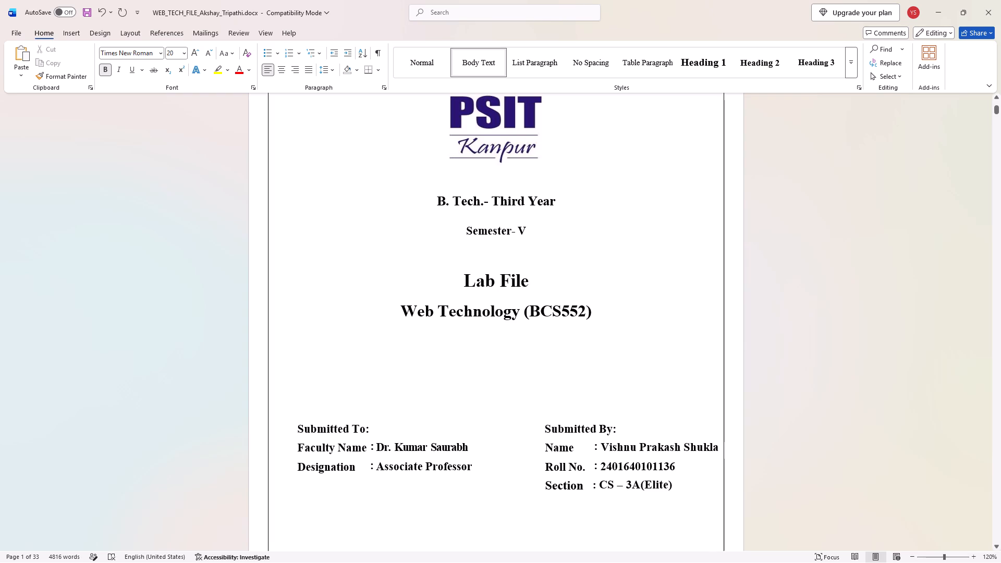
Set up a Save As copy in the Desktop's LAB > Web_Tech_Lab folder with PDF as the file type.
{"action": "scroll", "coordinate": [605, 423], "scroll_direction": "down", "scroll_amount": 9}
{"action": "scroll", "coordinate": [605, 424], "scroll_direction": "up", "scroll_amount": 3}
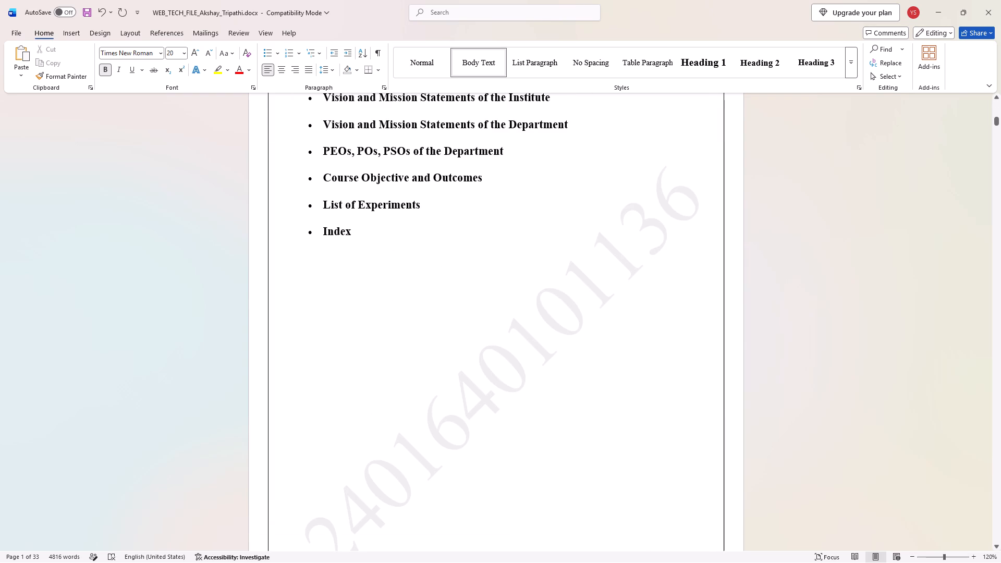
{"action": "key", "text": "F12"}
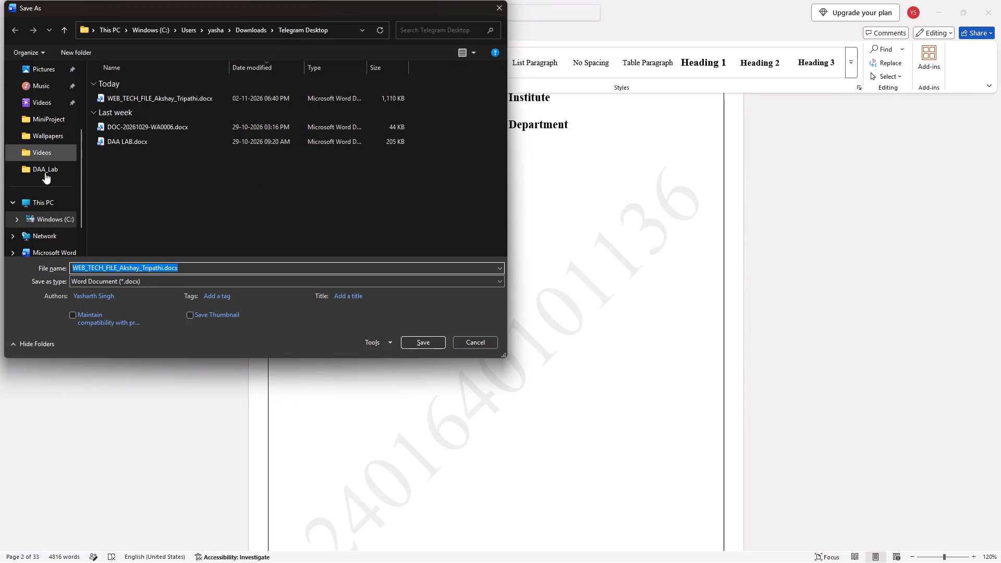
{"action": "scroll", "coordinate": [43, 70], "scroll_direction": "up", "scroll_amount": 2}
{"action": "left_click", "coordinate": [38, 125]}
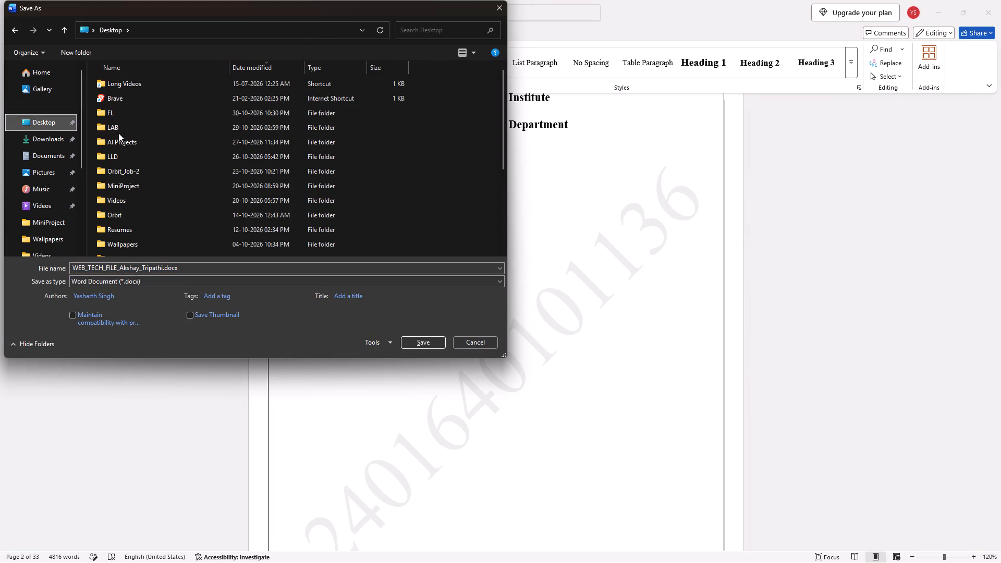
{"action": "double_click", "coordinate": [118, 129]}
{"action": "double_click", "coordinate": [129, 99]}
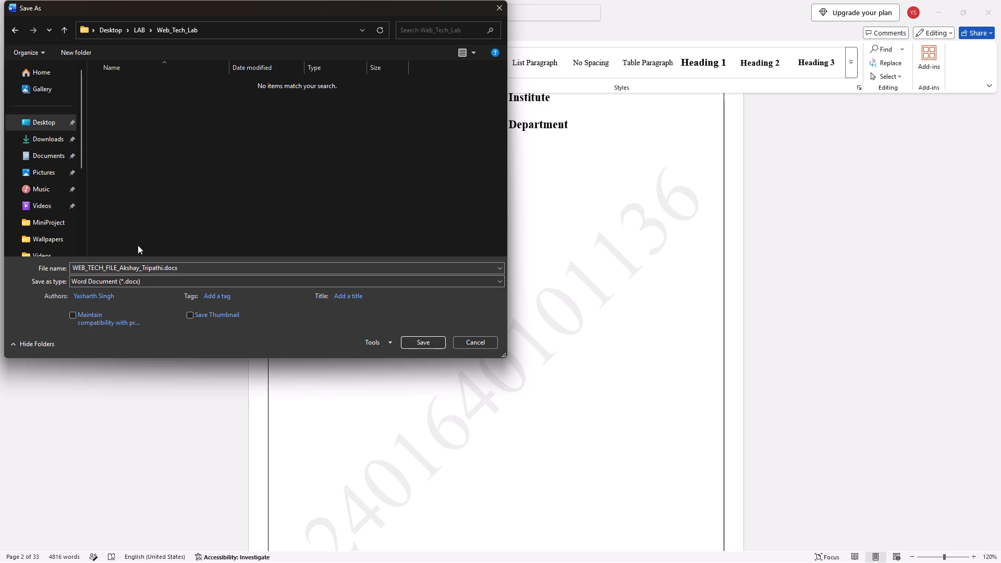
{"action": "left_click", "coordinate": [163, 267]}
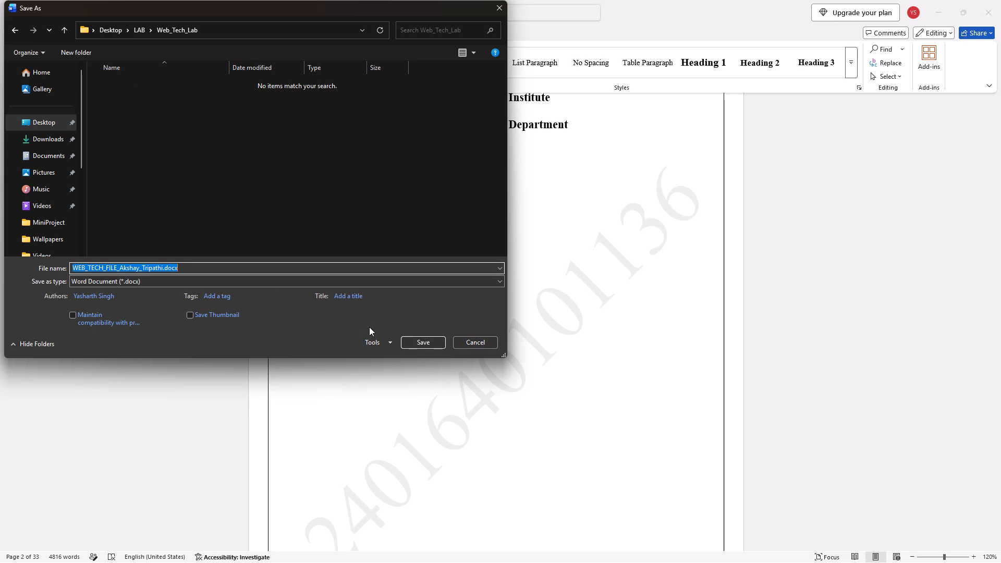
{"action": "left_click", "coordinate": [97, 285]}
{"action": "left_click", "coordinate": [88, 339]}
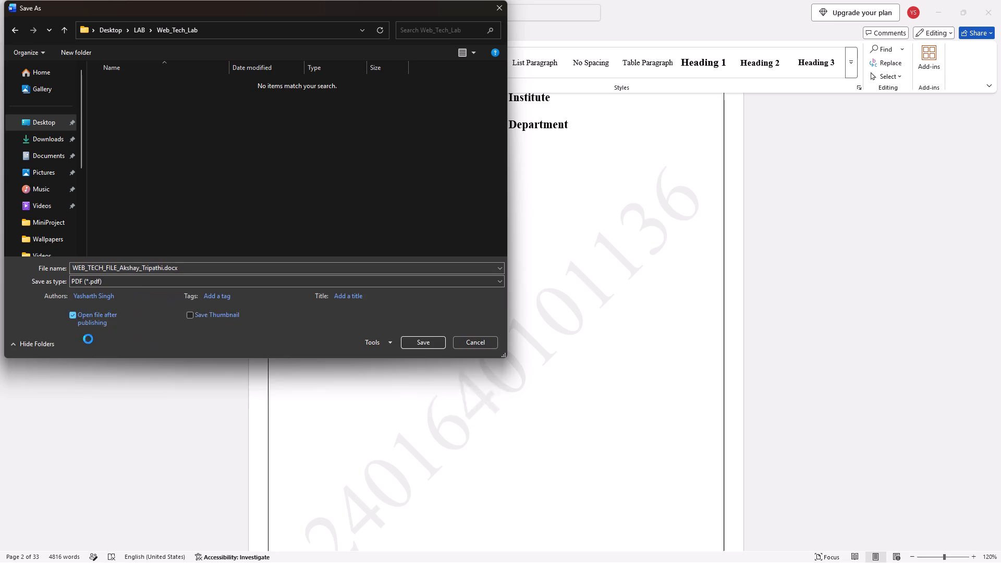
Name the PDF copy WEB_TECH_FILE_Vishnu, save it in Web_Tech_Lab, and minimise the browser window showing the published file.
{"action": "left_click", "coordinate": [160, 265]}
{"action": "key", "text": "Right"}
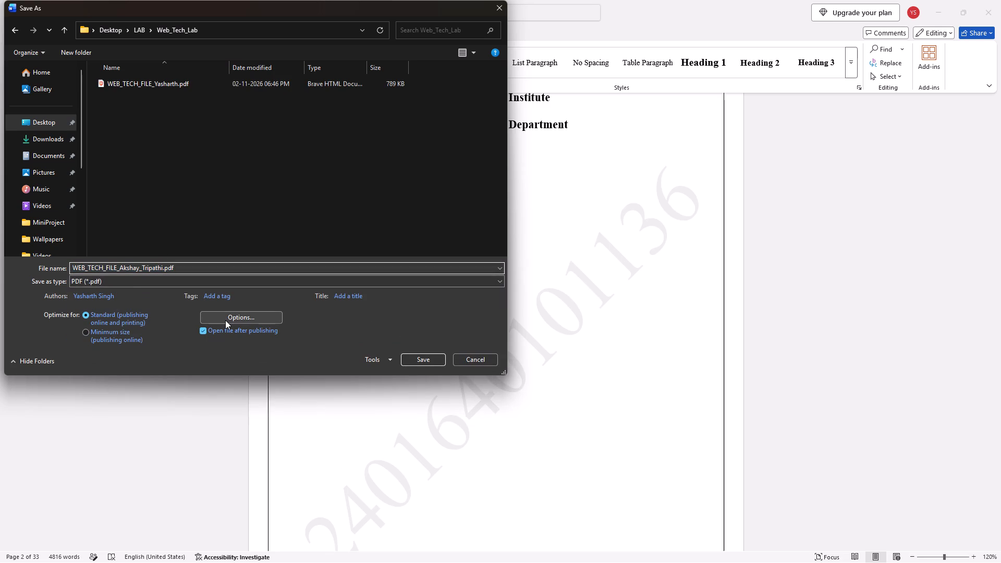
{"action": "key", "text": "Left"}
{"action": "key", "text": "Left"}
{"action": "key", "text": "Left"}
{"action": "key", "text": "Left"}
{"action": "key", "text": "ctrl+BackSpace"}
{"action": "key", "text": "ctrl+BackSpace"}
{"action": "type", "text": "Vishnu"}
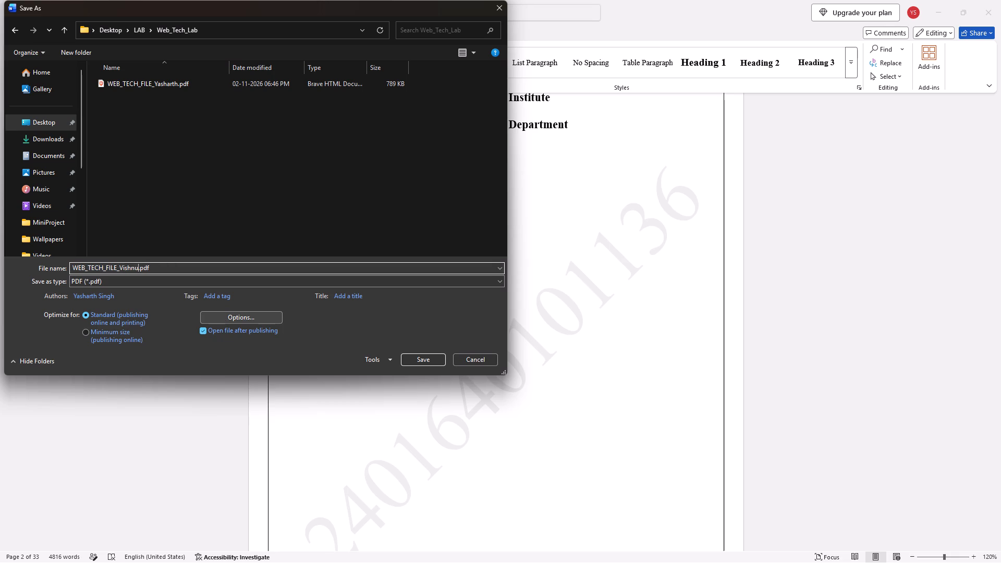
{"action": "left_click", "coordinate": [428, 362]}
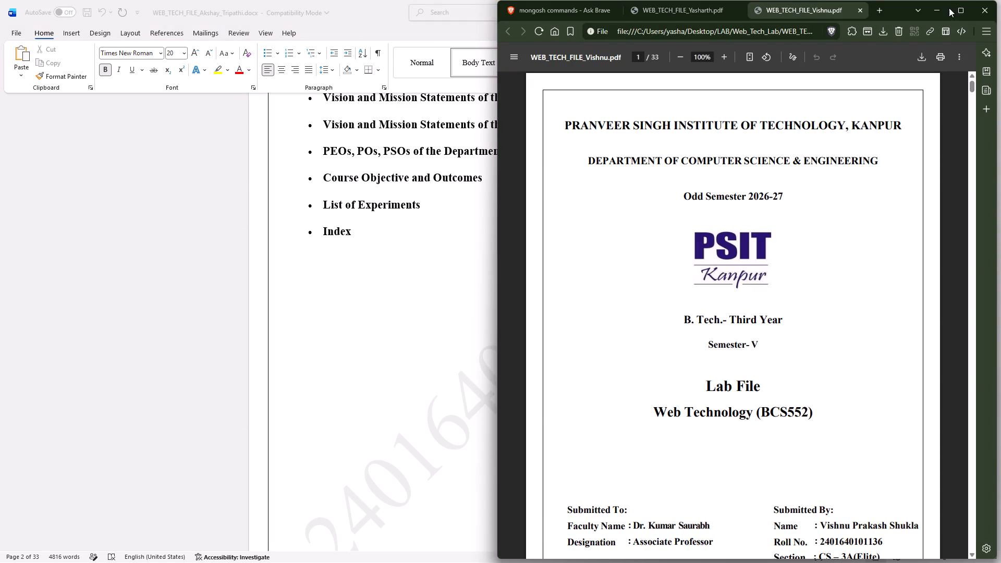
{"action": "left_click", "coordinate": [940, 11]}
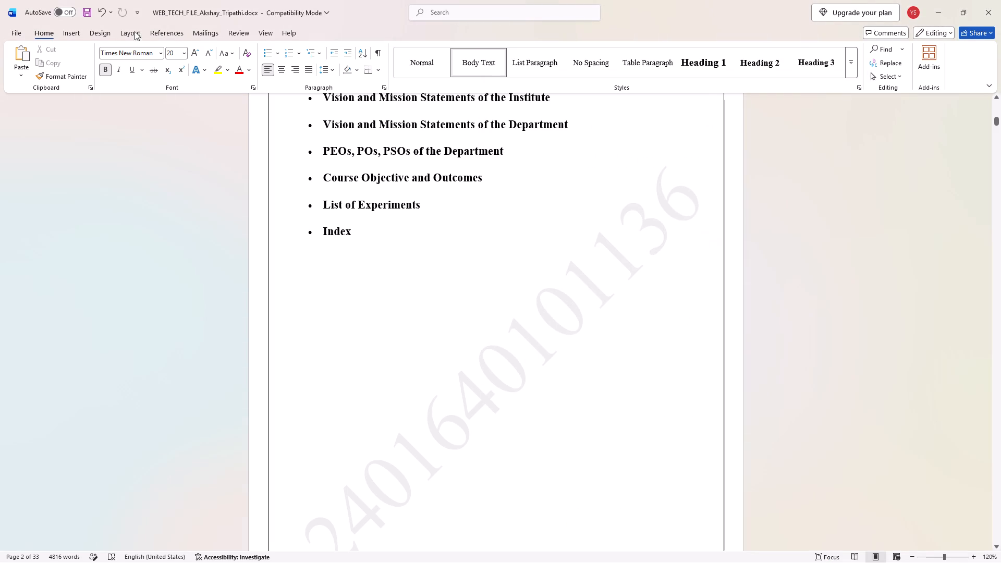
Open the custom watermark settings and delete the last four digits of the roll number in the watermark text.
{"action": "left_click", "coordinate": [94, 32]}
{"action": "left_click", "coordinate": [142, 37]}
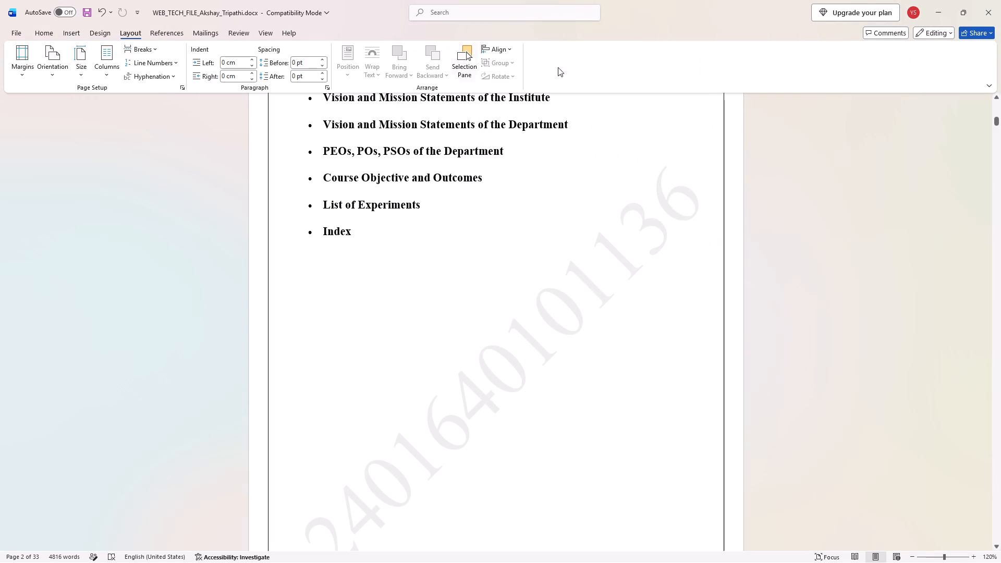
{"action": "left_click", "coordinate": [99, 34]}
{"action": "left_click", "coordinate": [911, 79]}
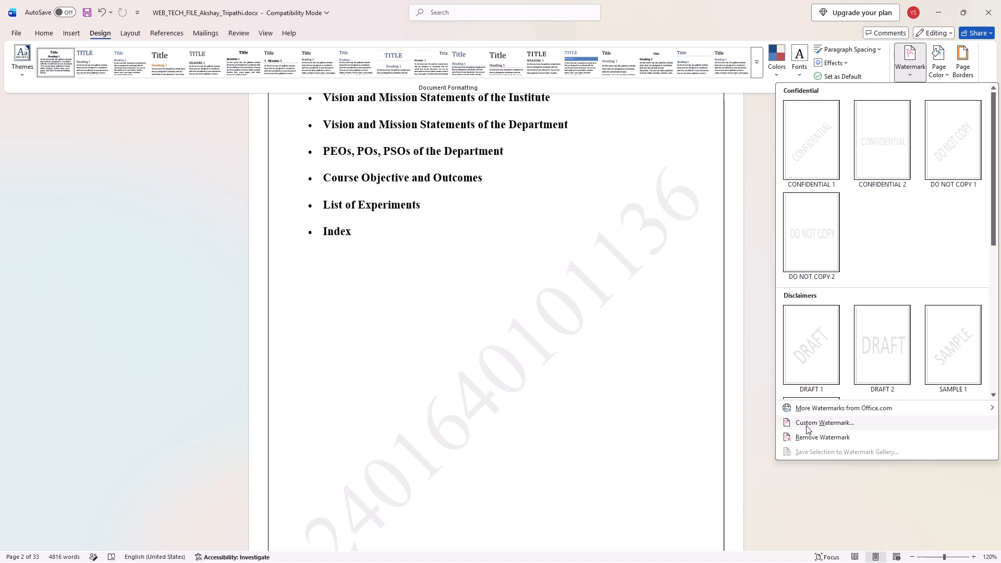
{"action": "left_click", "coordinate": [806, 425]}
{"action": "left_click", "coordinate": [534, 285]}
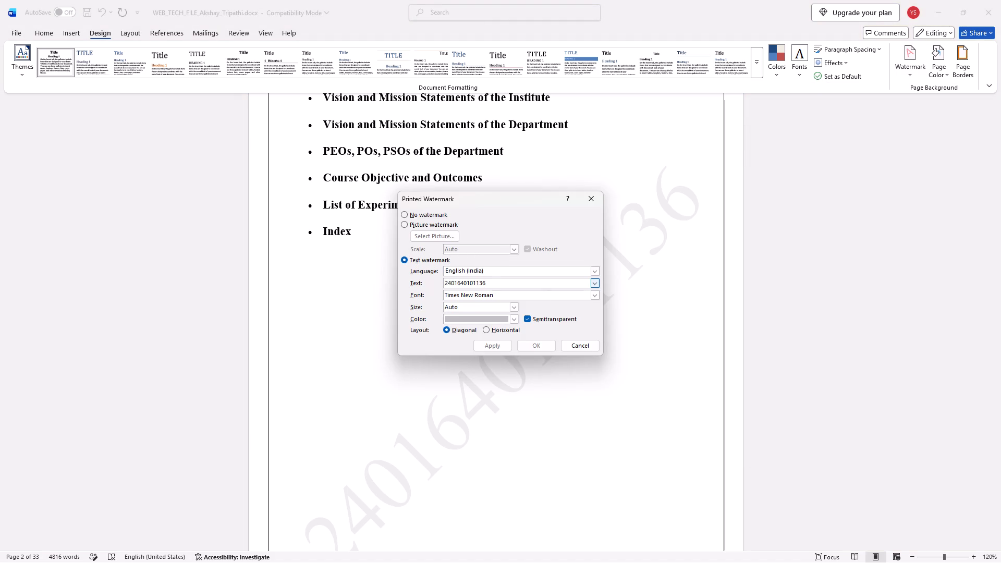
{"action": "key", "text": "BackSpace"}
{"action": "key", "text": "BackSpace"}
{"action": "key", "text": "BackSpace"}
{"action": "key", "text": "BackSpace"}
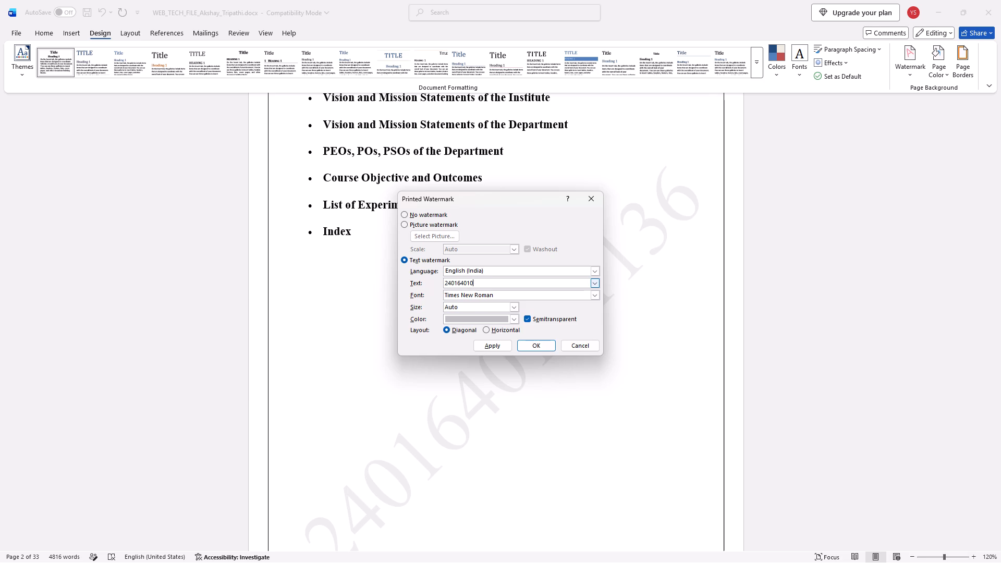
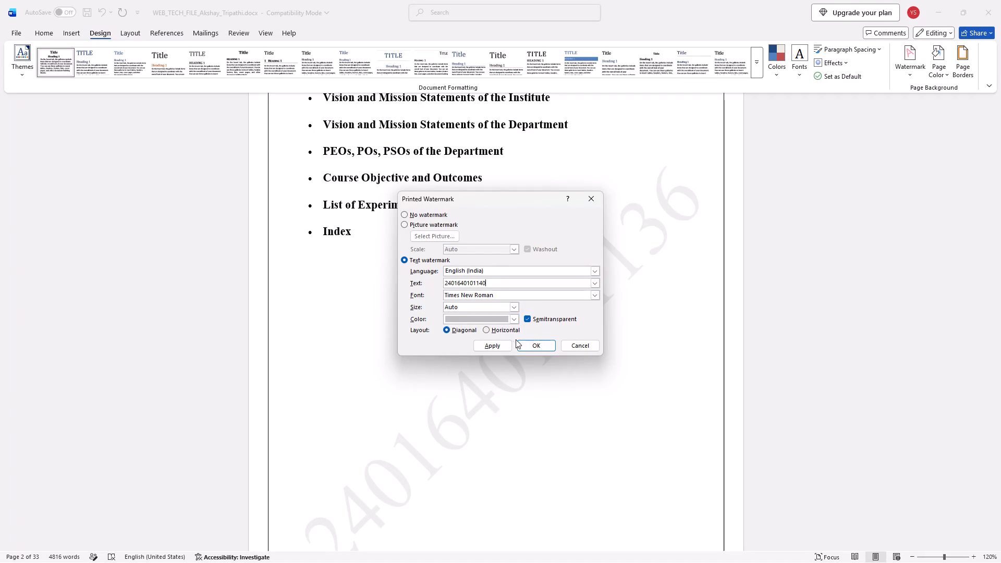
Apply the custom watermark with the new student's roll number.
{"action": "left_click", "coordinate": [536, 348]}
Change the last two digits of the roll number under Submitted By on the cover page to 40.
{"action": "scroll", "coordinate": [528, 357], "scroll_direction": "up", "scroll_amount": 8}
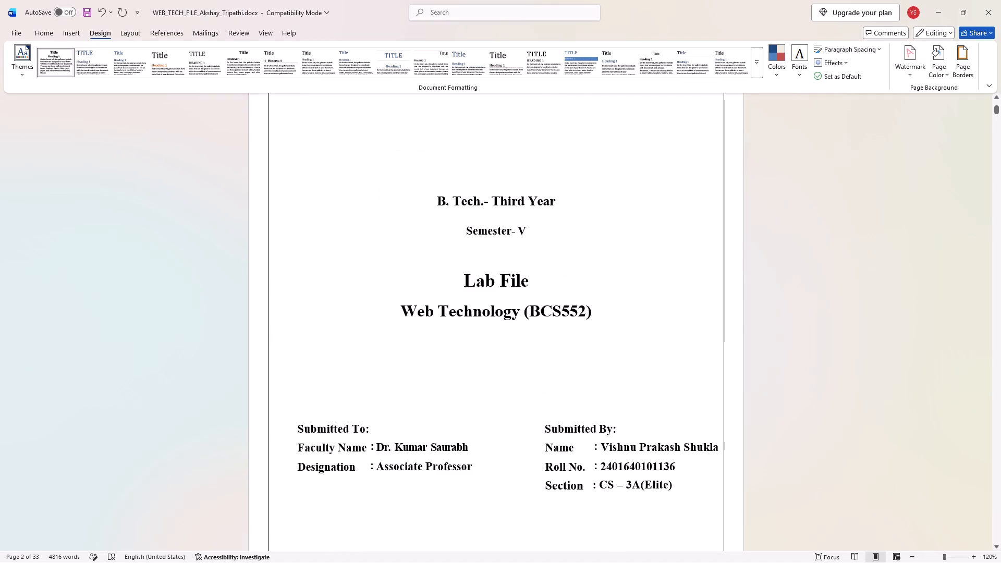
{"action": "scroll", "coordinate": [528, 357], "scroll_direction": "up", "scroll_amount": 7}
{"action": "scroll", "coordinate": [528, 357], "scroll_direction": "down", "scroll_amount": 6}
{"action": "scroll", "coordinate": [538, 352], "scroll_direction": "up", "scroll_amount": 3}
{"action": "left_click", "coordinate": [717, 352]}
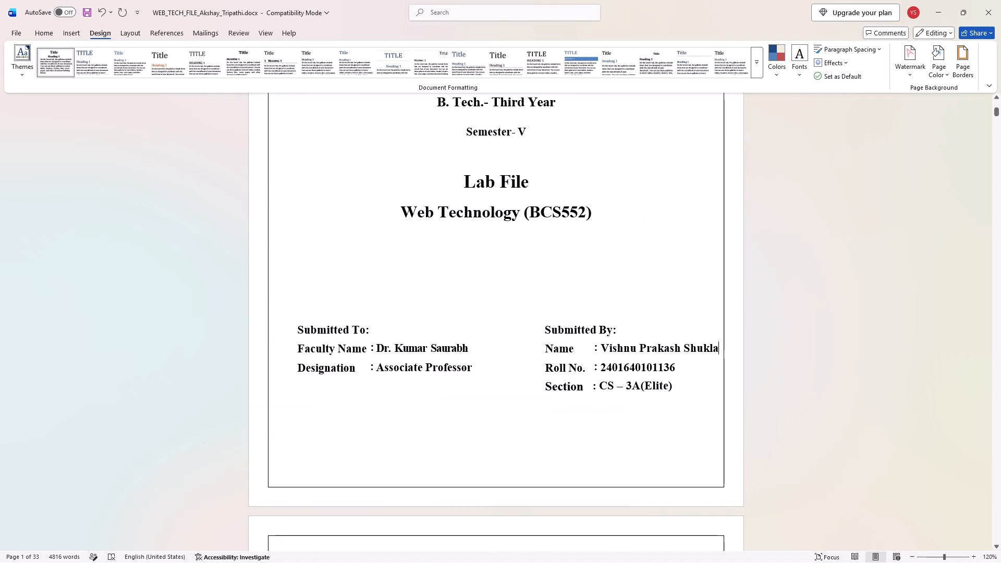
{"action": "left_click", "coordinate": [675, 367]}
{"action": "key", "text": "BackSpace"}
{"action": "key", "text": "BackSpace"}
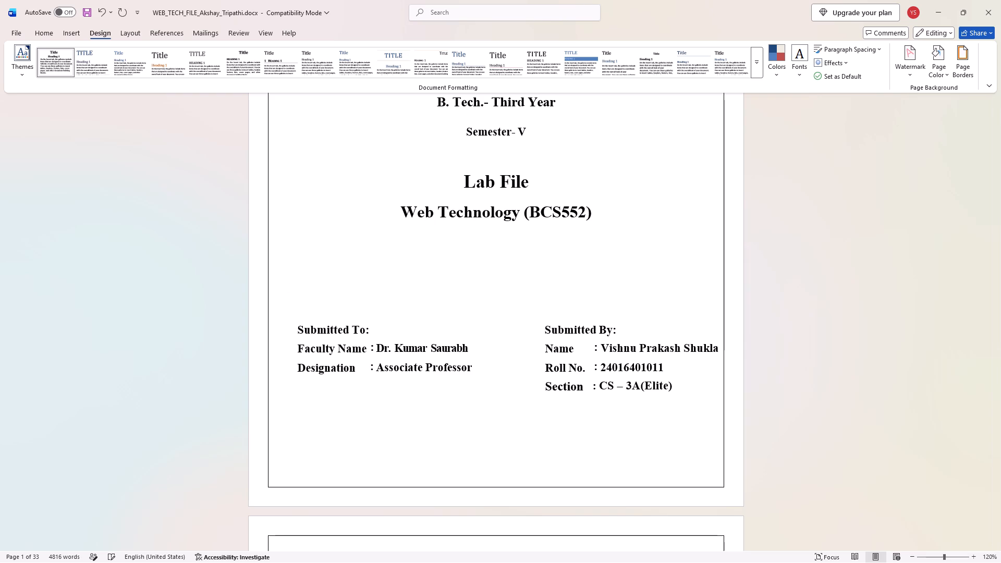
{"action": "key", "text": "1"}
{"action": "key", "text": "BackSpace"}
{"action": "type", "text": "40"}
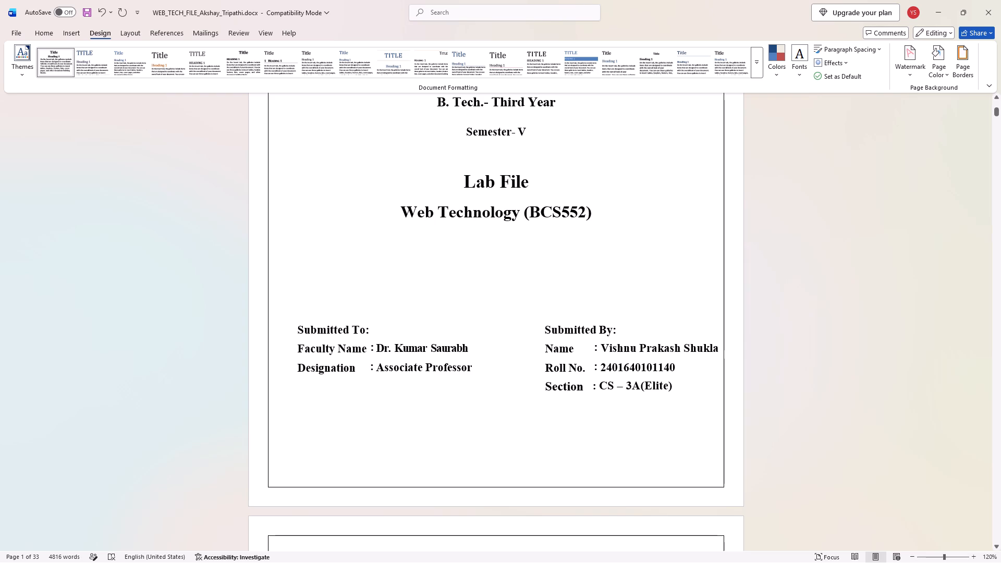
Replace the student name under Submitted By with the new student's full name and make it bold.
{"action": "left_click", "coordinate": [719, 352]}
{"action": "key", "text": "ctrl+BackSpace"}
{"action": "key", "text": "ctrl+BackSpace"}
{"action": "key", "text": "ctrl+BackSpace"}
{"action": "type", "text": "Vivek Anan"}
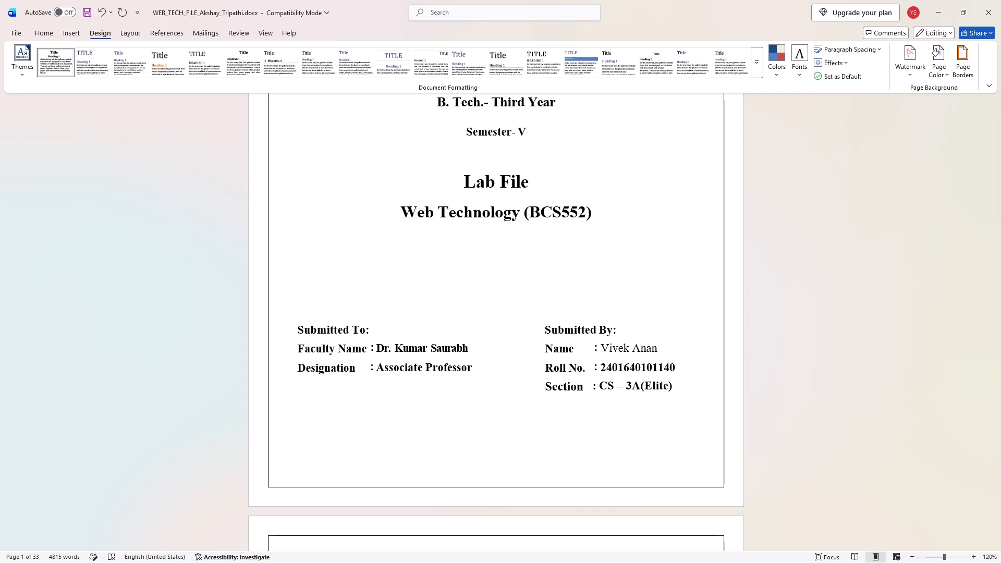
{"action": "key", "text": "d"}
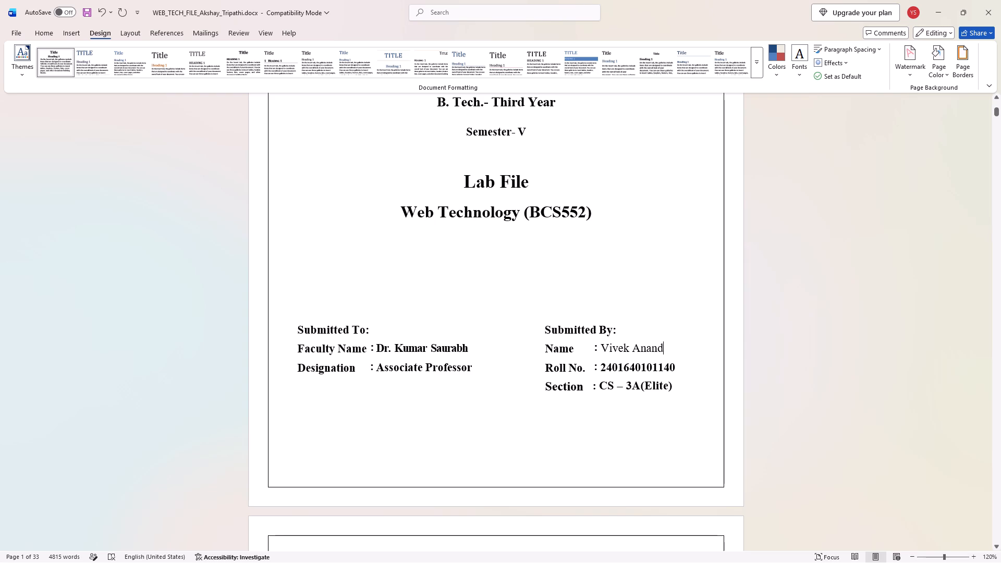
{"action": "left_click_drag", "start_coordinate": [602, 349], "coordinate": [673, 345]}
{"action": "key", "text": "ctrl+b"}
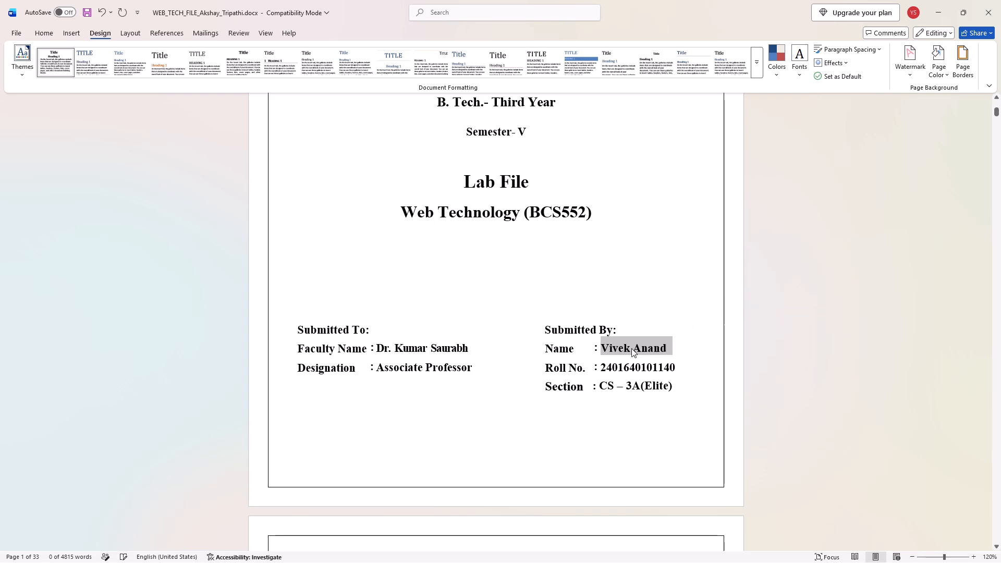
{"action": "left_click", "coordinate": [623, 351]}
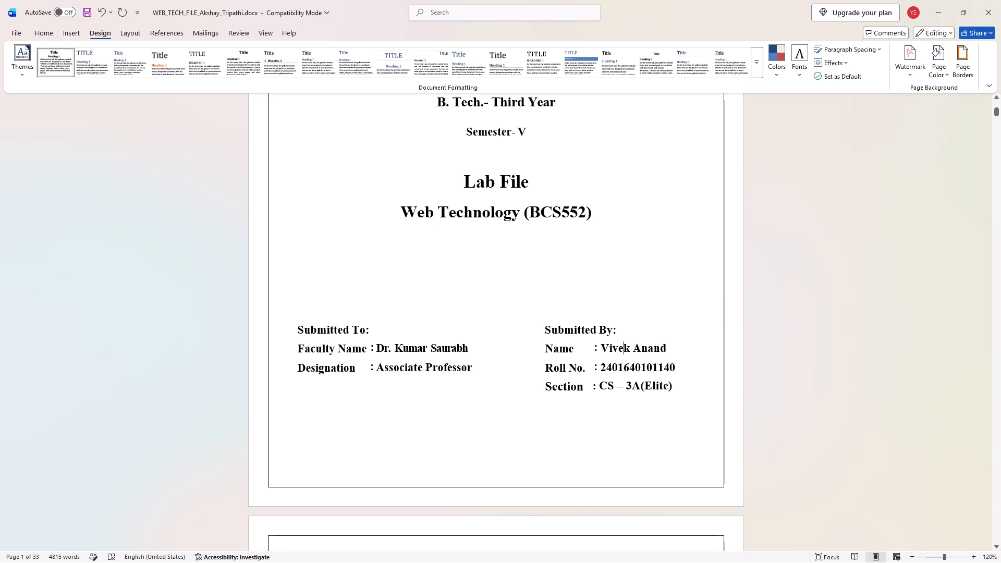
Set up a Save As copy in the Desktop's LAB > Web_Tech_Lab folder with PDF as the file type.
{"action": "scroll", "coordinate": [675, 354], "scroll_direction": "down", "scroll_amount": 3}
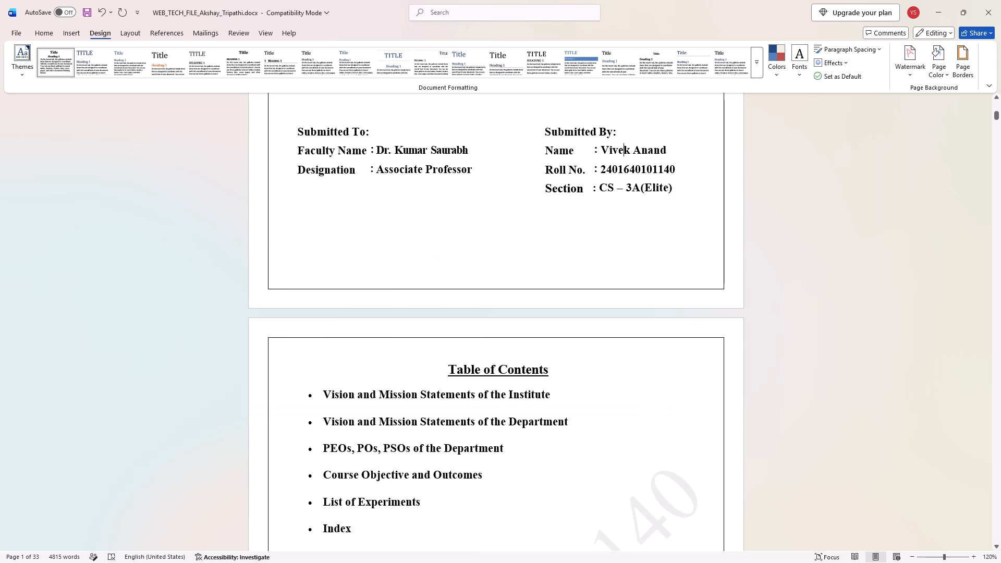
{"action": "scroll", "coordinate": [675, 358], "scroll_direction": "down", "scroll_amount": 3}
{"action": "scroll", "coordinate": [675, 358], "scroll_direction": "up", "scroll_amount": 2}
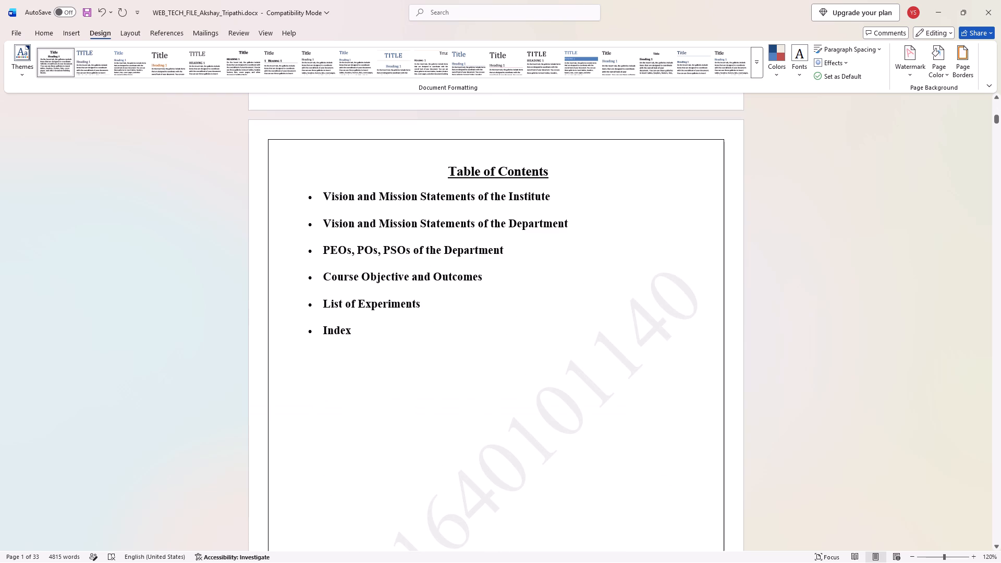
{"action": "key", "text": "F12"}
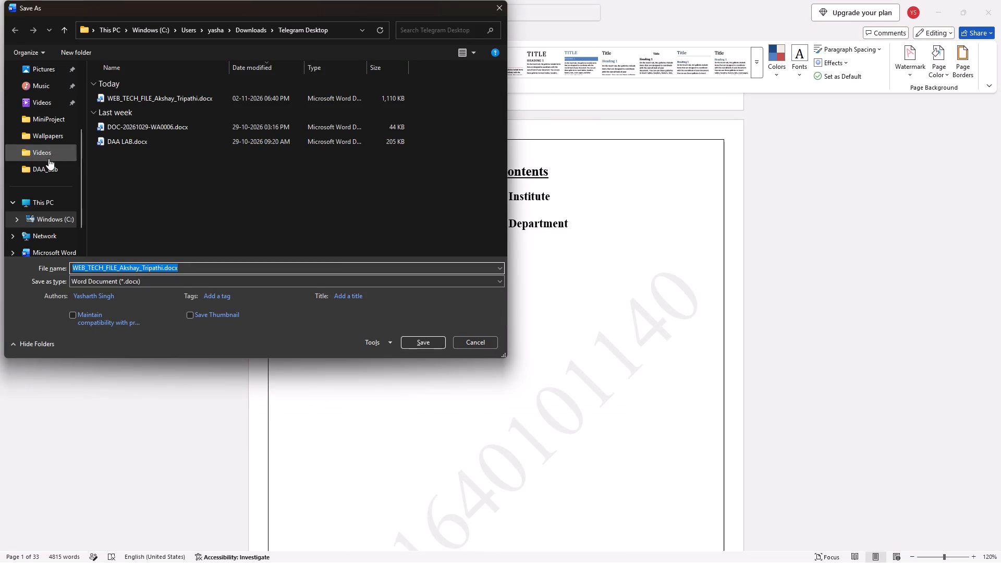
{"action": "scroll", "coordinate": [32, 128], "scroll_direction": "up", "scroll_amount": 2}
{"action": "left_click", "coordinate": [44, 119]}
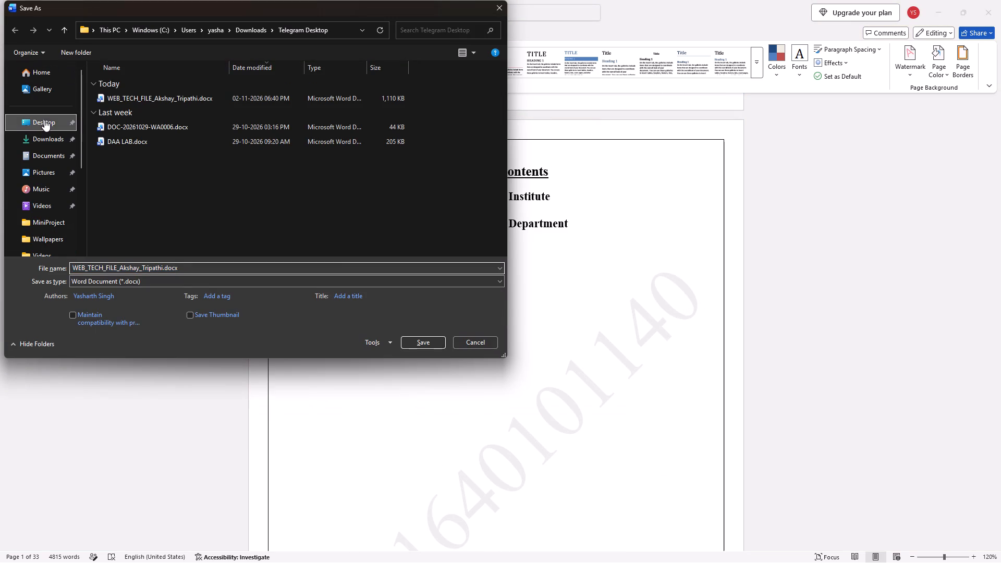
{"action": "double_click", "coordinate": [121, 128]}
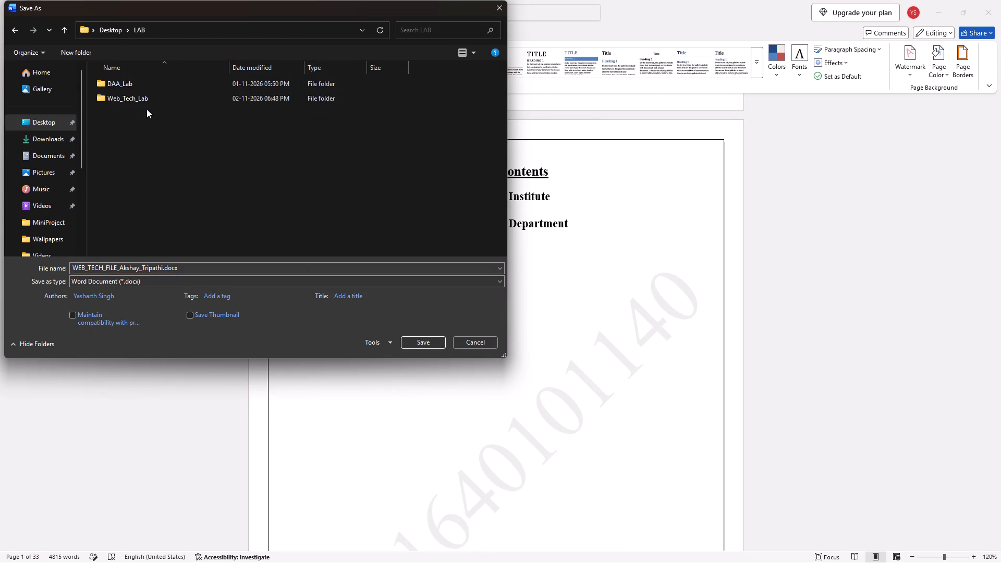
{"action": "double_click", "coordinate": [148, 95]}
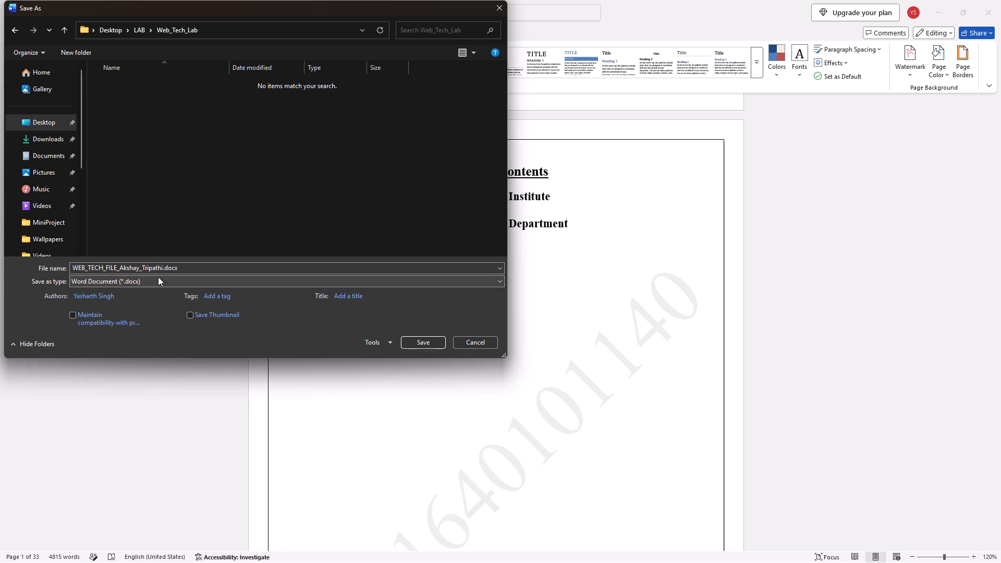
{"action": "left_click", "coordinate": [158, 277]}
{"action": "left_click", "coordinate": [89, 339]}
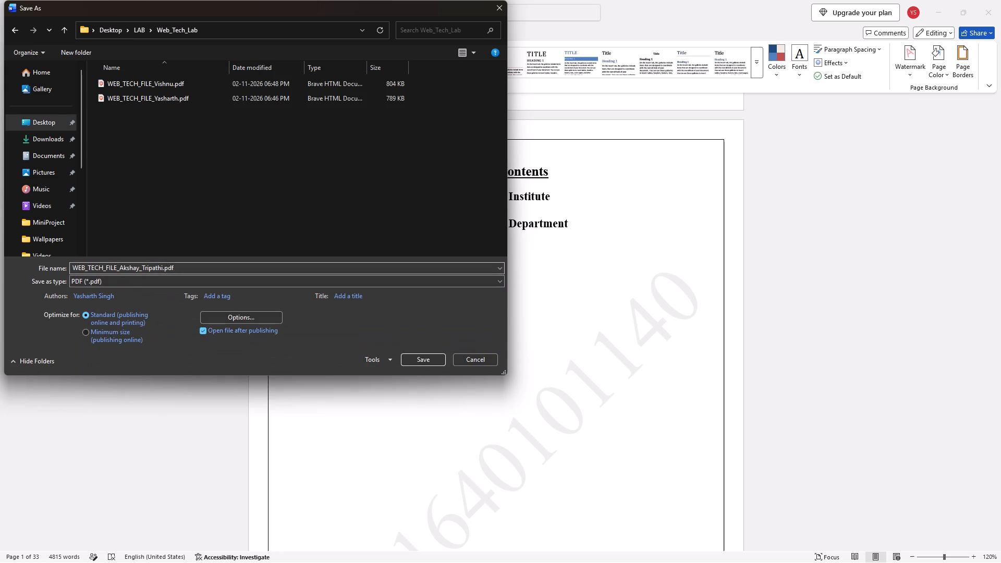
Name the PDF copy WEB_TECH_FILE_Vivek, save it in Web_Tech_Lab, and minimise the browser window showing the published file.
{"action": "left_click", "coordinate": [147, 268]}
{"action": "left_click", "coordinate": [168, 269]}
{"action": "left_click", "coordinate": [162, 269]}
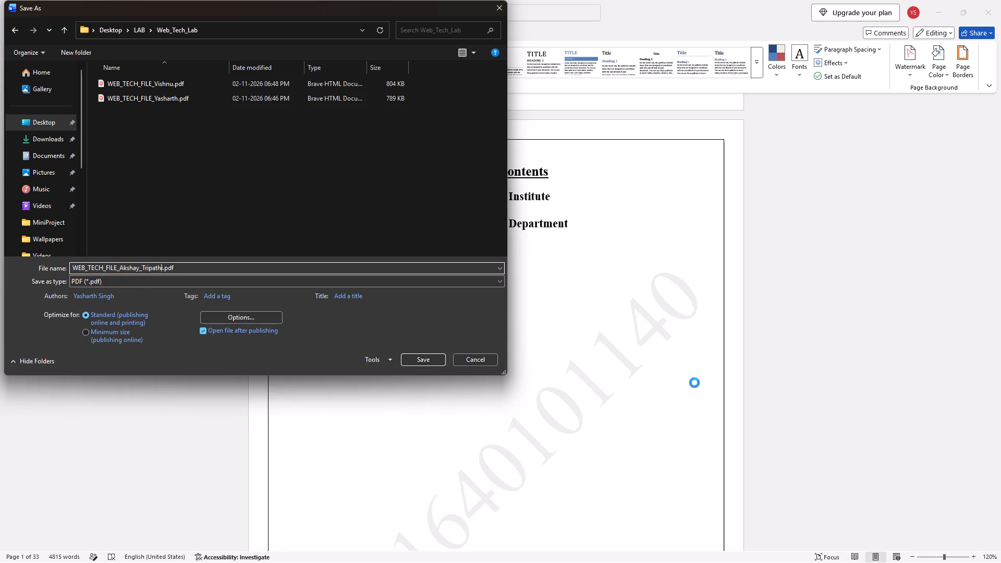
{"action": "key", "text": "Right"}
{"action": "key", "text": "shift+BackSpace"}
{"action": "key", "text": "shift+BackSpace"}
{"action": "key", "text": "ctrl+BackSpace"}
{"action": "key", "text": "ctrl+BackSpace"}
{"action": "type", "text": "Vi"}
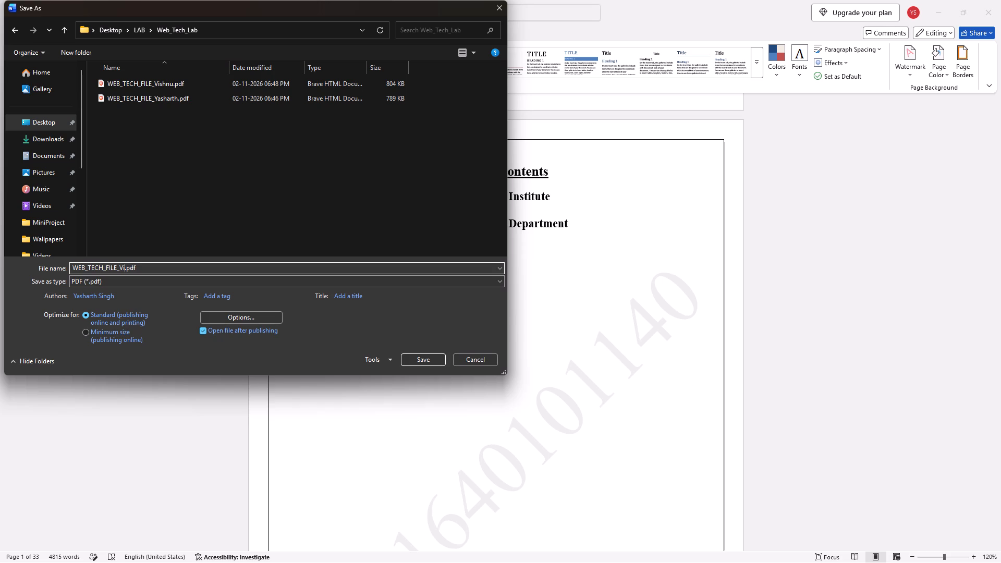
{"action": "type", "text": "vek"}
{"action": "left_click", "coordinate": [439, 363]}
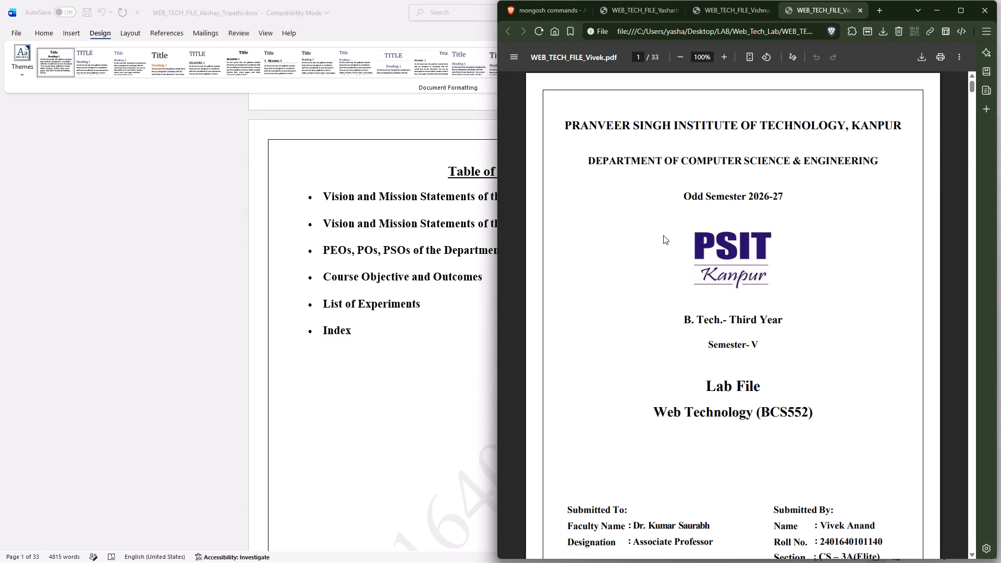
{"action": "left_click", "coordinate": [945, 9]}
Return to the Submitted By details on the cover page for the next student's version.
{"action": "scroll", "coordinate": [564, 264], "scroll_direction": "up", "scroll_amount": 4}
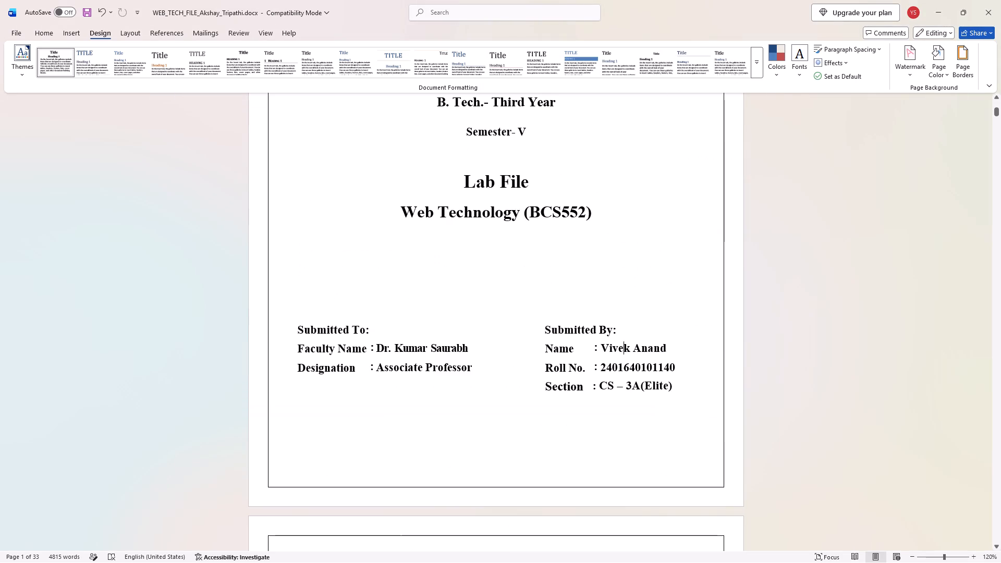
Change the last four digits of the Roll No. under Submitted By to match the next student's roll number.
{"action": "left_click", "coordinate": [674, 369]}
{"action": "key", "text": "BackSpace"}
{"action": "key", "text": "BackSpace"}
{"action": "key", "text": "BackSpace"}
{"action": "key", "text": "BackSpace"}
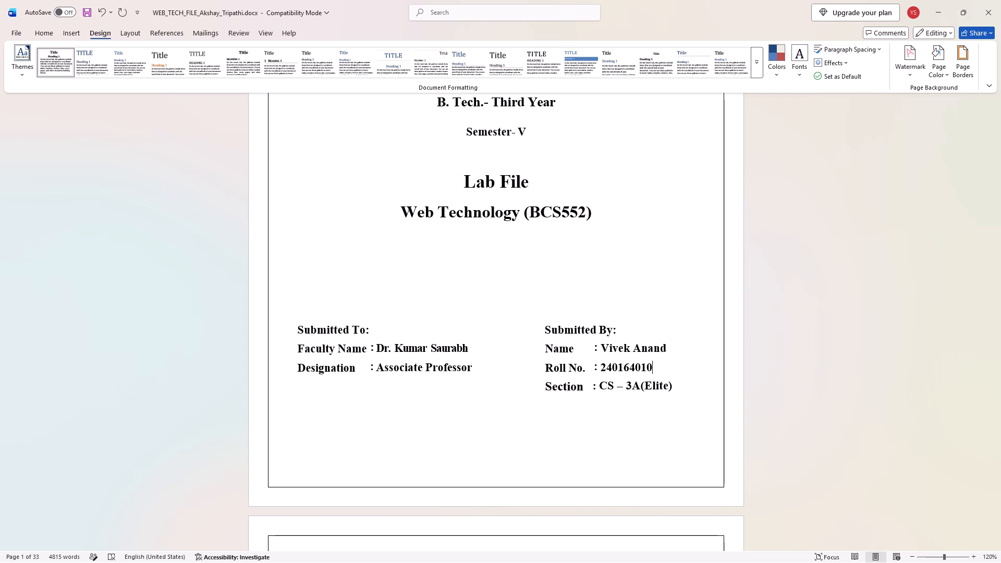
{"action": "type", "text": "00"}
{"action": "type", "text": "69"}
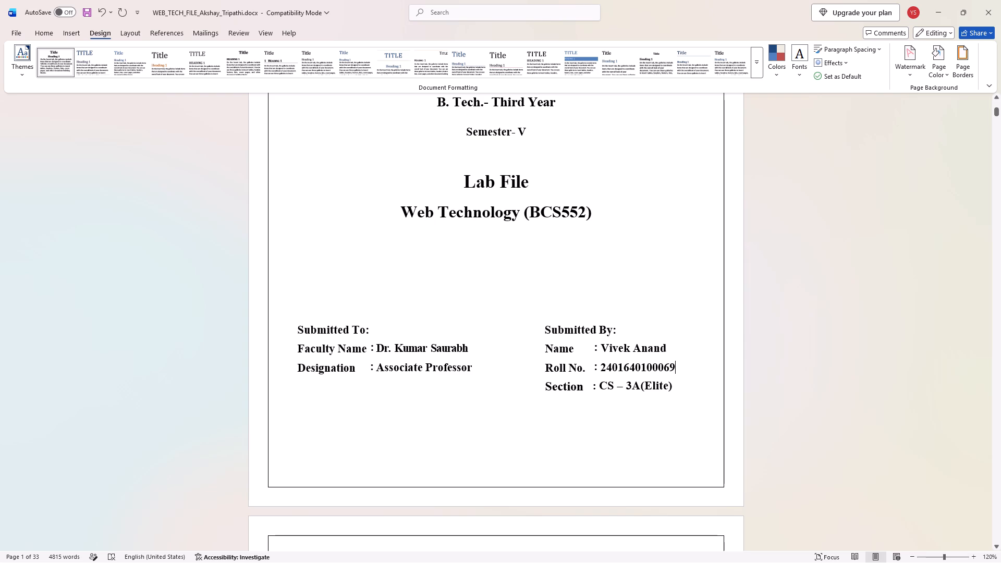
Replace the student name under Submitted By with the next student's full name.
{"action": "left_click", "coordinate": [668, 349]}
{"action": "key", "text": "ctrl+BackSpace"}
{"action": "key", "text": "ctrl+BackSpace"}
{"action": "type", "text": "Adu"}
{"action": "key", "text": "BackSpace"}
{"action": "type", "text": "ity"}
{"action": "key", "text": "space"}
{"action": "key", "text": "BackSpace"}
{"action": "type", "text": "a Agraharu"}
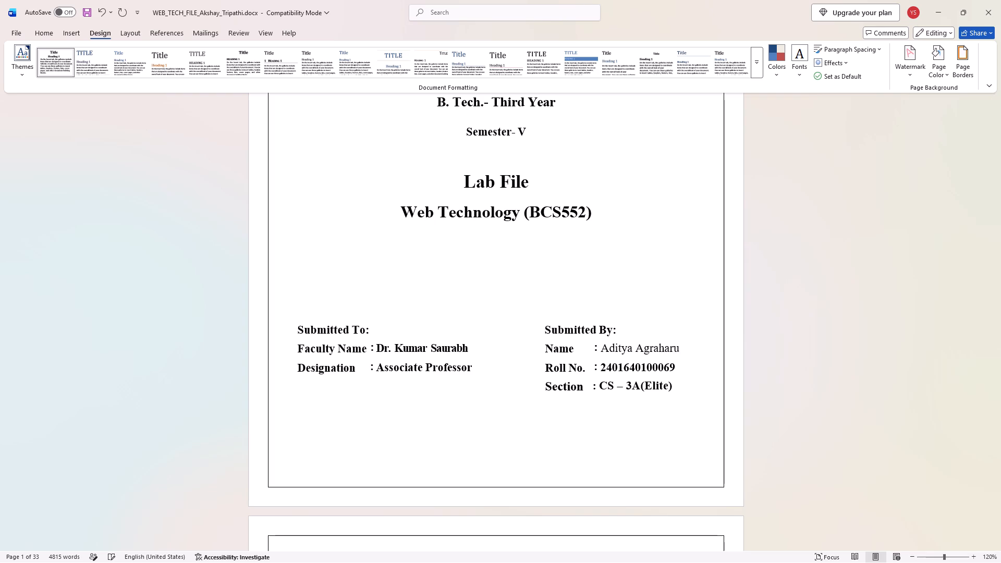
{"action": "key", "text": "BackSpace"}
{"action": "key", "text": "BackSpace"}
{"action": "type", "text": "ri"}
Make the newly entered student name under Submitted By bold.
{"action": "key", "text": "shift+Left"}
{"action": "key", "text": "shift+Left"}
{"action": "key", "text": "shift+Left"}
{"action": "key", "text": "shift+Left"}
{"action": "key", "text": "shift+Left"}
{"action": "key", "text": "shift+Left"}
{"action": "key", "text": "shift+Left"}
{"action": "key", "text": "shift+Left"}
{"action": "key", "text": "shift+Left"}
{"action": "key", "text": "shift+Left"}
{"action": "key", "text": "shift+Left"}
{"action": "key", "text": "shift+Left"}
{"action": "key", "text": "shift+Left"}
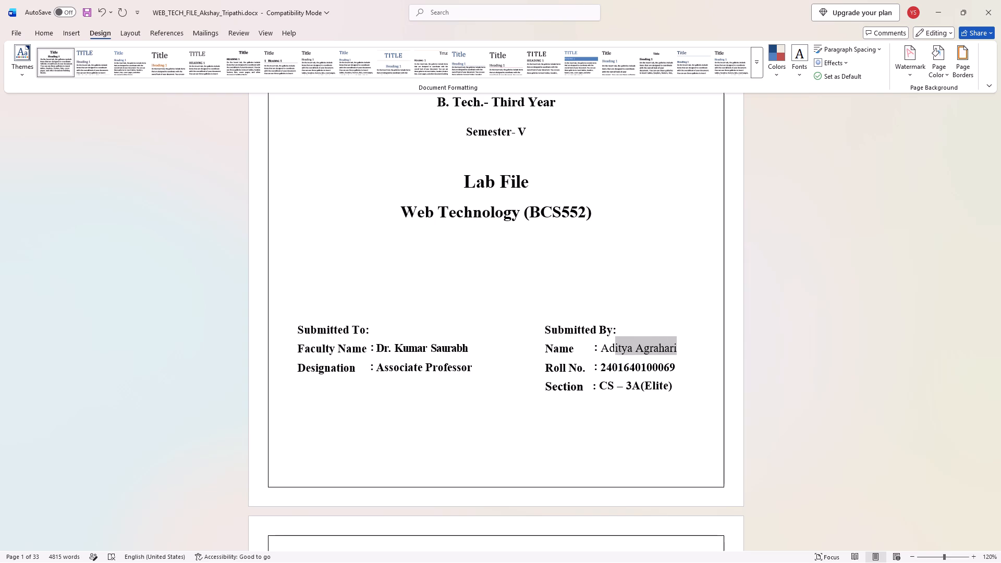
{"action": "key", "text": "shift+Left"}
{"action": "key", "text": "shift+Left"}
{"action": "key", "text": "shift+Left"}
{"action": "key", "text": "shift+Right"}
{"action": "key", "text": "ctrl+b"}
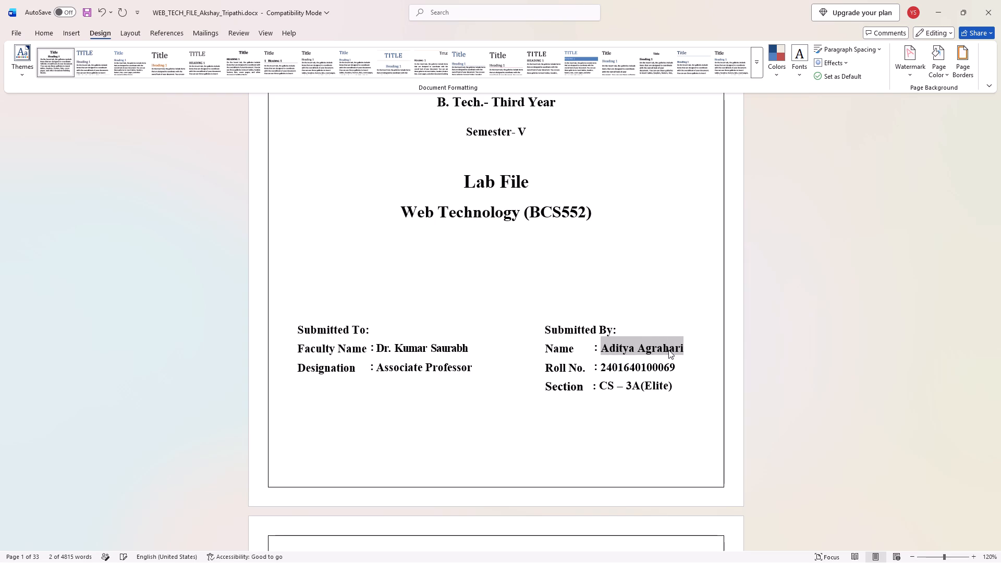
{"action": "left_click", "coordinate": [616, 333]}
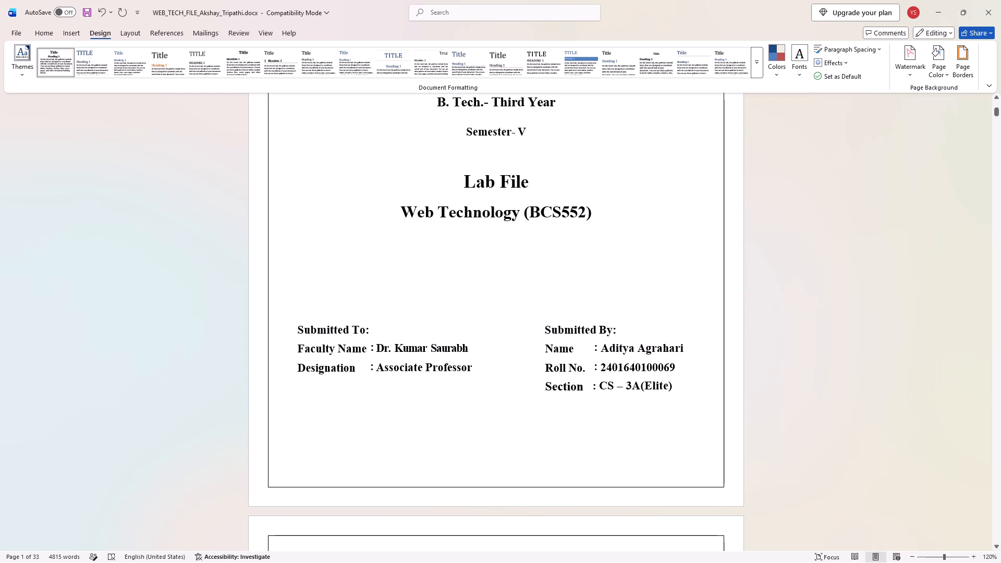
Update the custom text watermark to the new student's roll number, keeping it diagonal and semitransparent in Times New Roman.
{"action": "scroll", "coordinate": [619, 371], "scroll_direction": "down", "scroll_amount": 1}
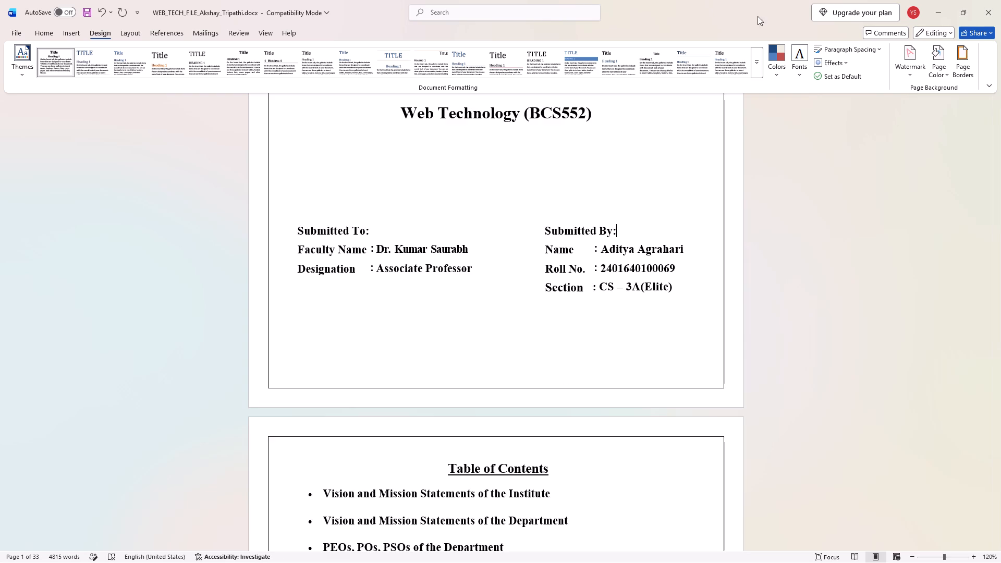
{"action": "left_click", "coordinate": [912, 72]}
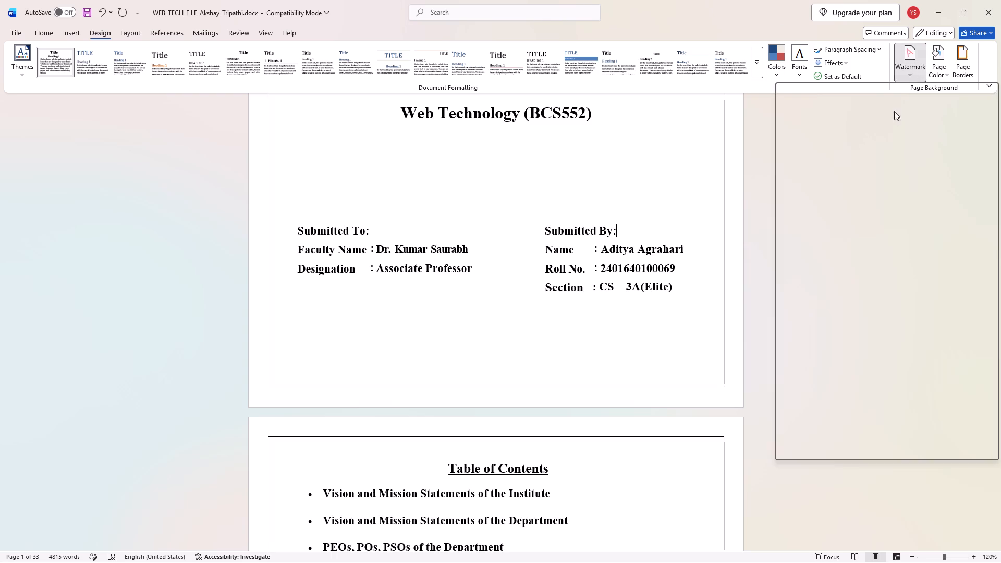
{"action": "left_click", "coordinate": [814, 423]}
{"action": "left_click", "coordinate": [500, 283]}
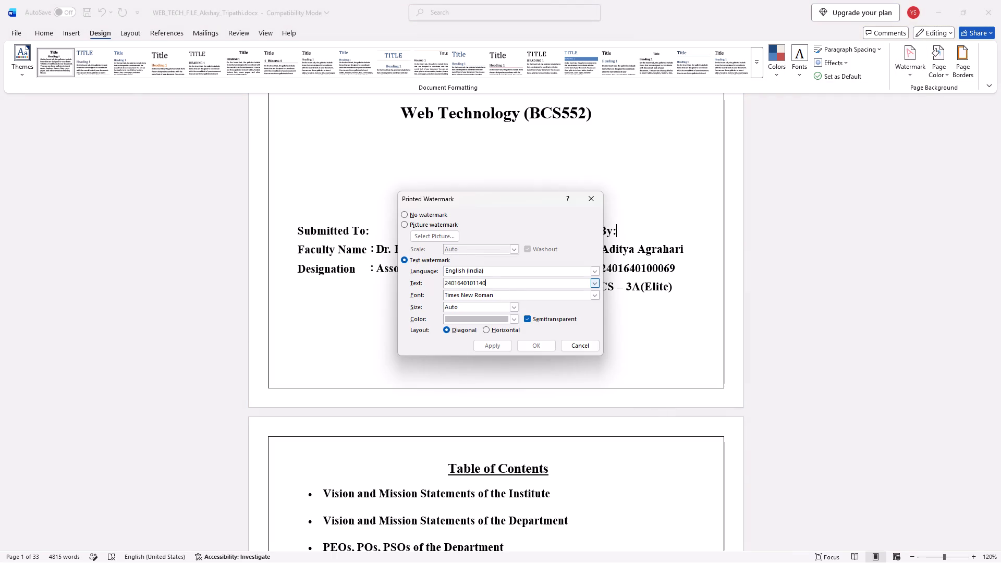
{"action": "key", "text": "BackSpace"}
{"action": "key", "text": "BackSpace"}
{"action": "key", "text": "BackSpace"}
{"action": "key", "text": "BackSpace"}
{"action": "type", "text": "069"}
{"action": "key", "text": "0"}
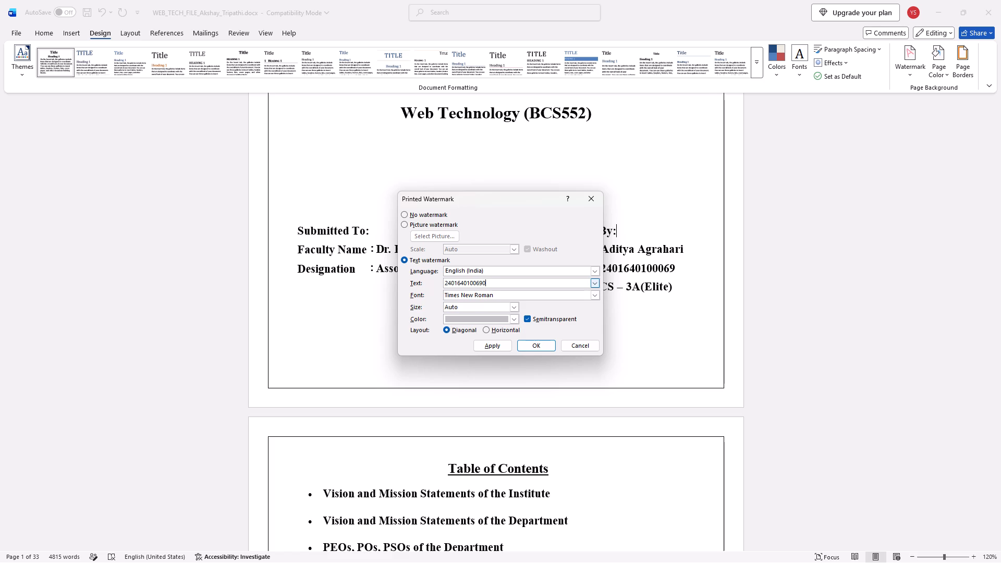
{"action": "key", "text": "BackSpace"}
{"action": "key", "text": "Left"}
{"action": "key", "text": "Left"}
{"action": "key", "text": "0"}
{"action": "left_click", "coordinate": [534, 348]}
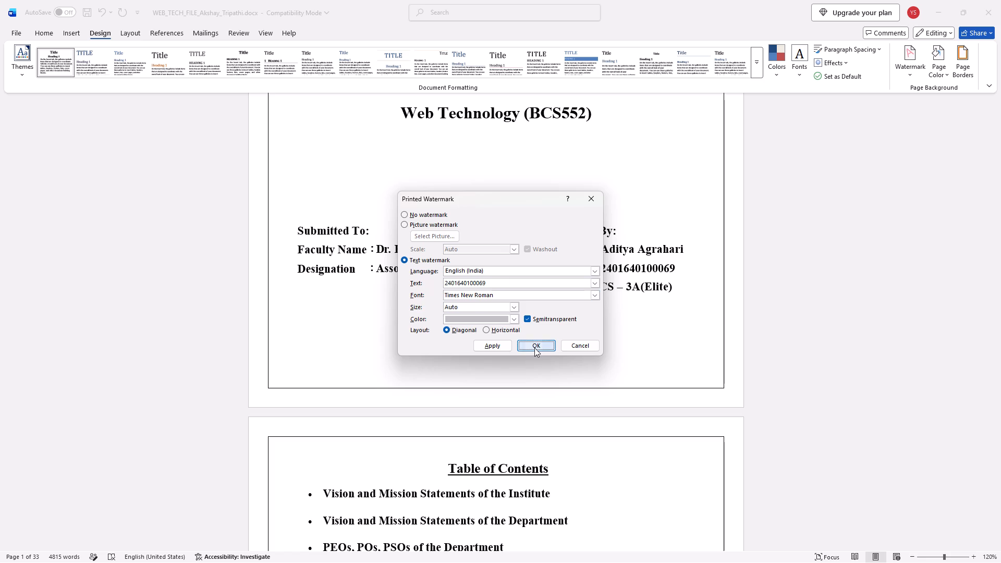
{"action": "scroll", "coordinate": [534, 348], "scroll_direction": "down", "scroll_amount": 4}
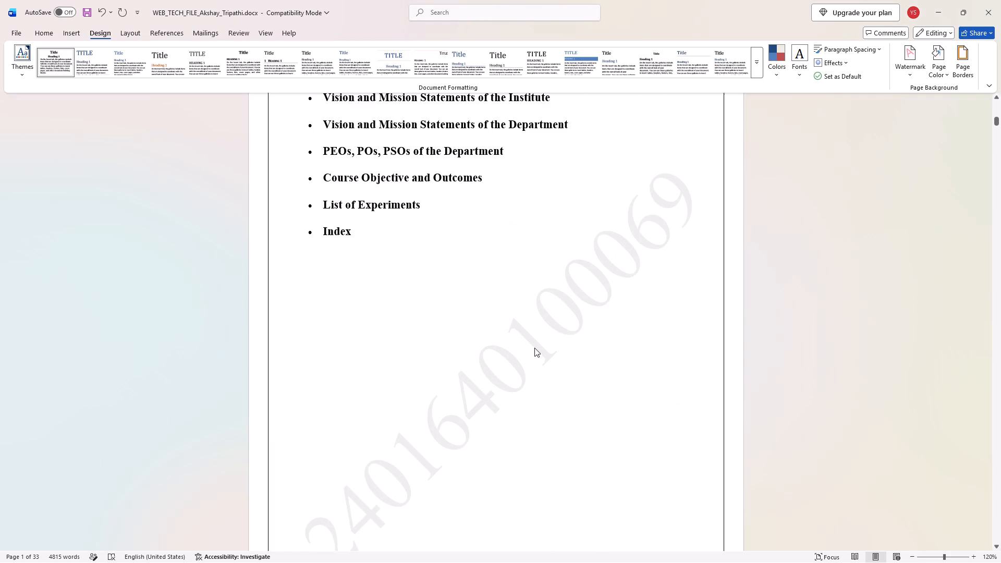
Save a PDF copy of the lab file as WEB_TECH_FILE_Aditya in the Desktop's LAB > Web_Tech_Lab folder.
{"action": "key", "text": "F12"}
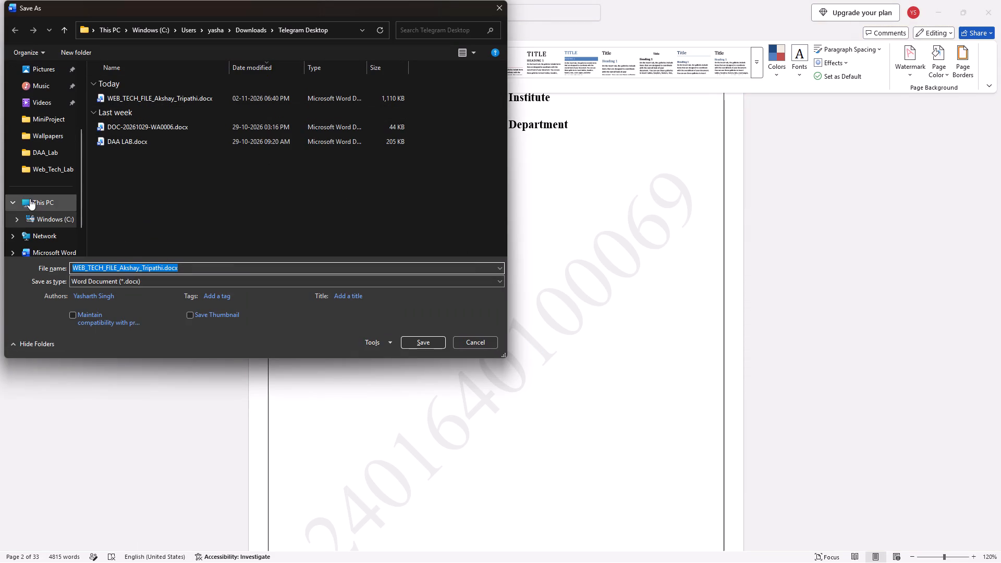
{"action": "left_click", "coordinate": [58, 167]}
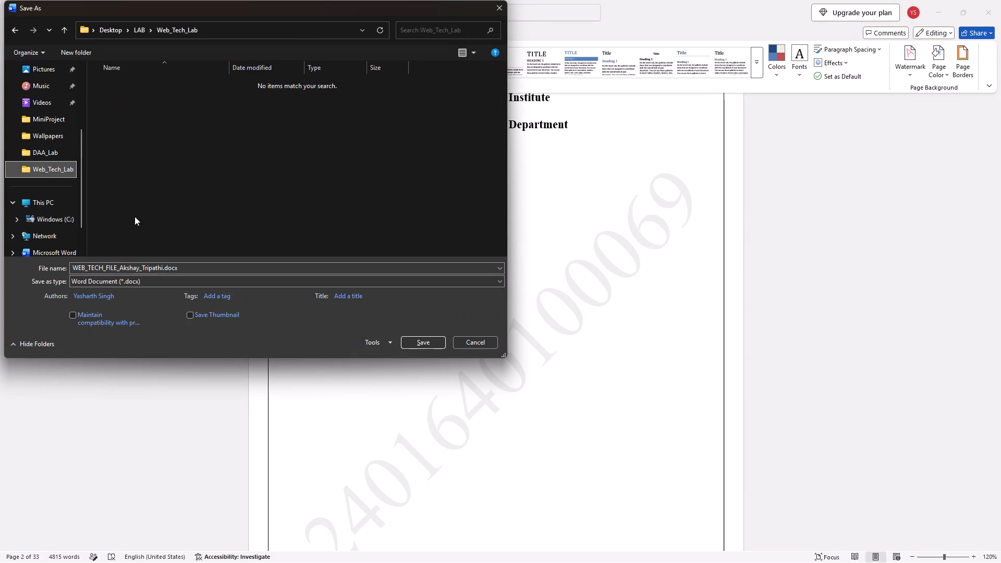
{"action": "left_click", "coordinate": [148, 284]}
{"action": "left_click", "coordinate": [104, 337]}
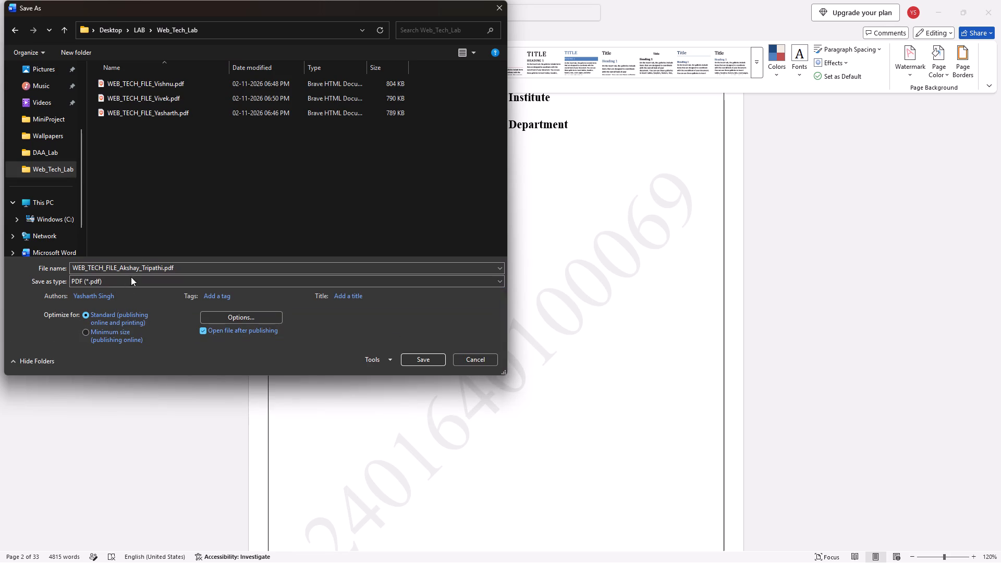
{"action": "left_click", "coordinate": [161, 267]}
{"action": "left_click", "coordinate": [162, 267]}
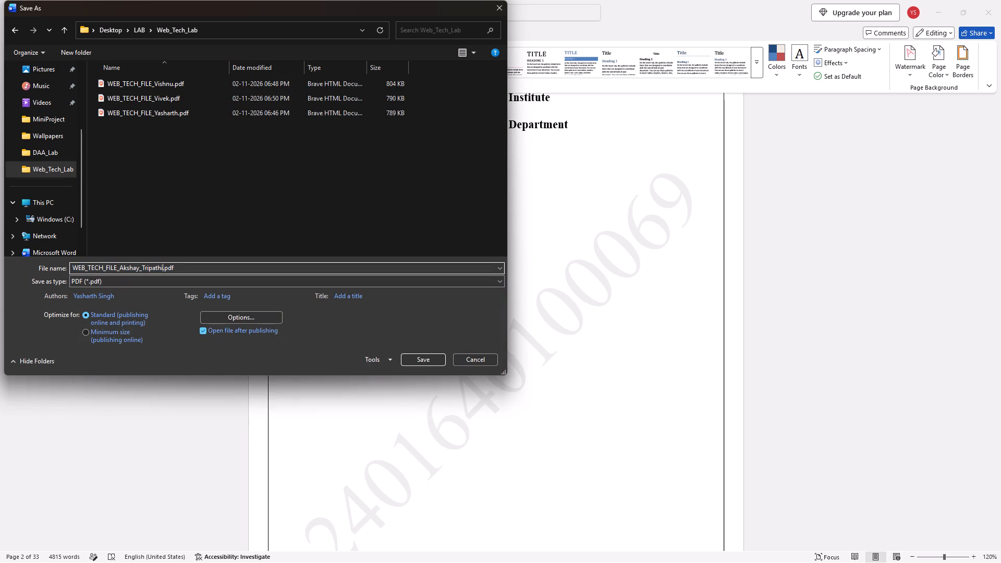
{"action": "key", "text": "ctrl+BackSpace"}
{"action": "key", "text": "ctrl+BackSpace"}
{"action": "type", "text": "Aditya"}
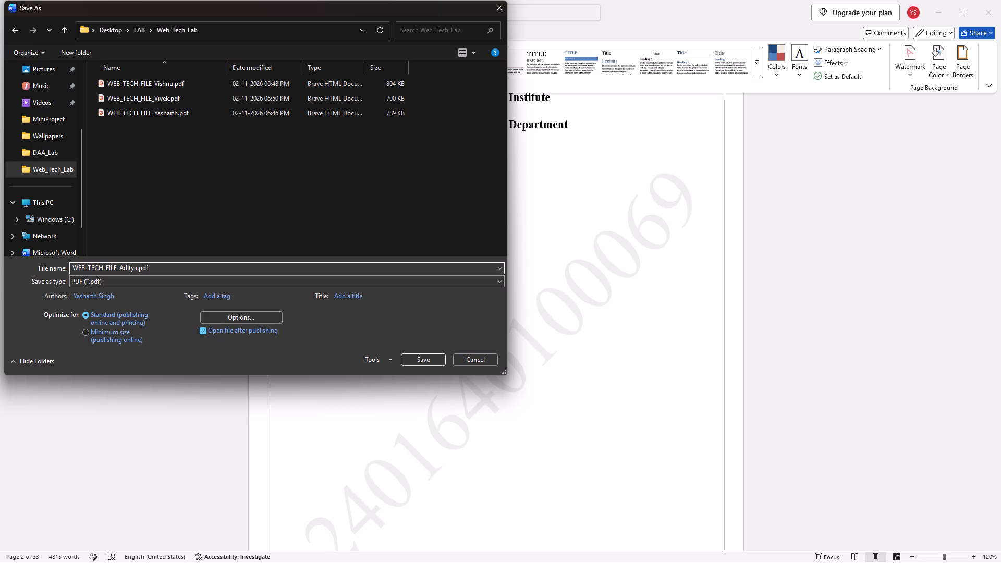
{"action": "left_click", "coordinate": [422, 358]}
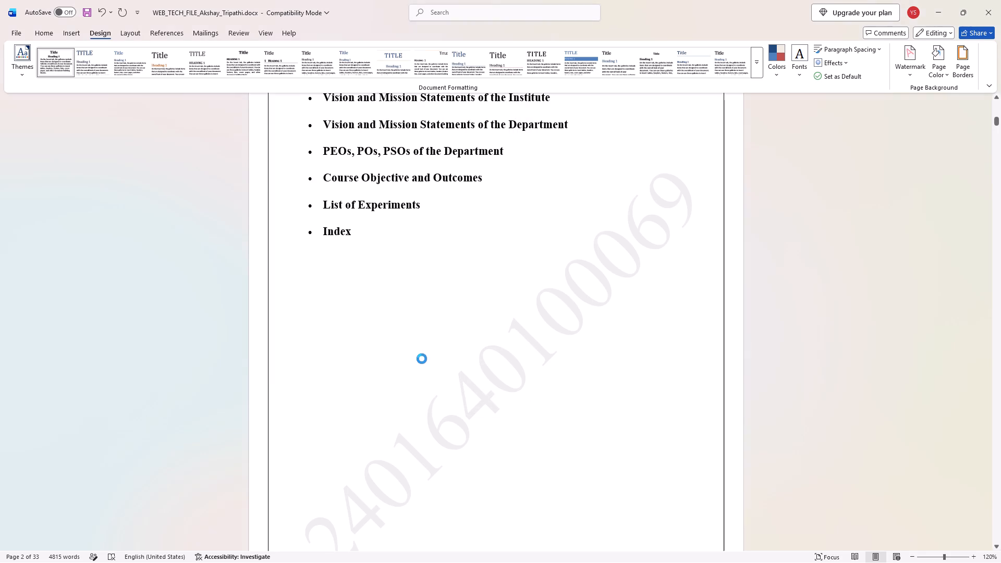
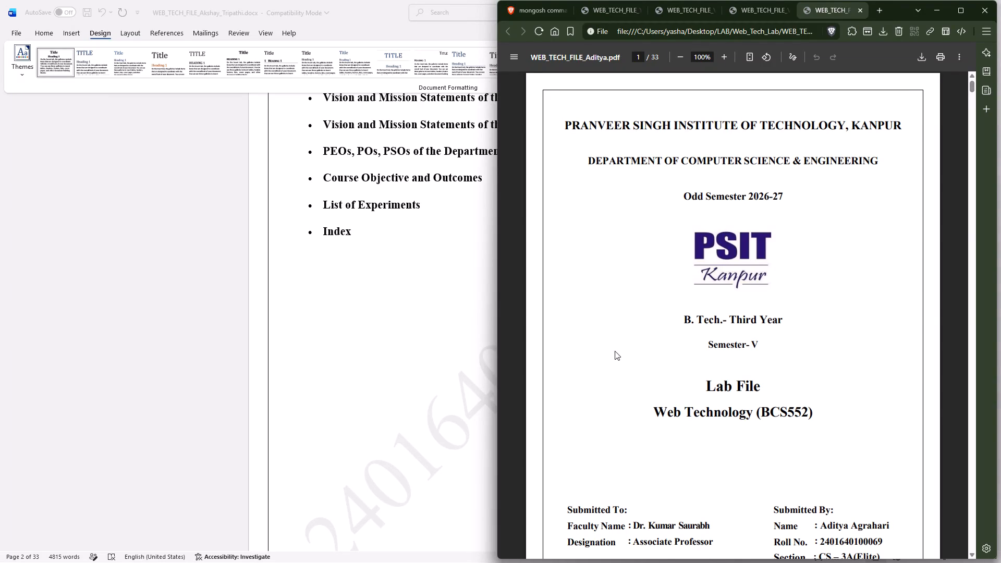
Check the Submitted By details and watermark in the exported PDF, and return to the lab file in Word.
{"action": "scroll", "coordinate": [628, 350], "scroll_direction": "down", "scroll_amount": 2}
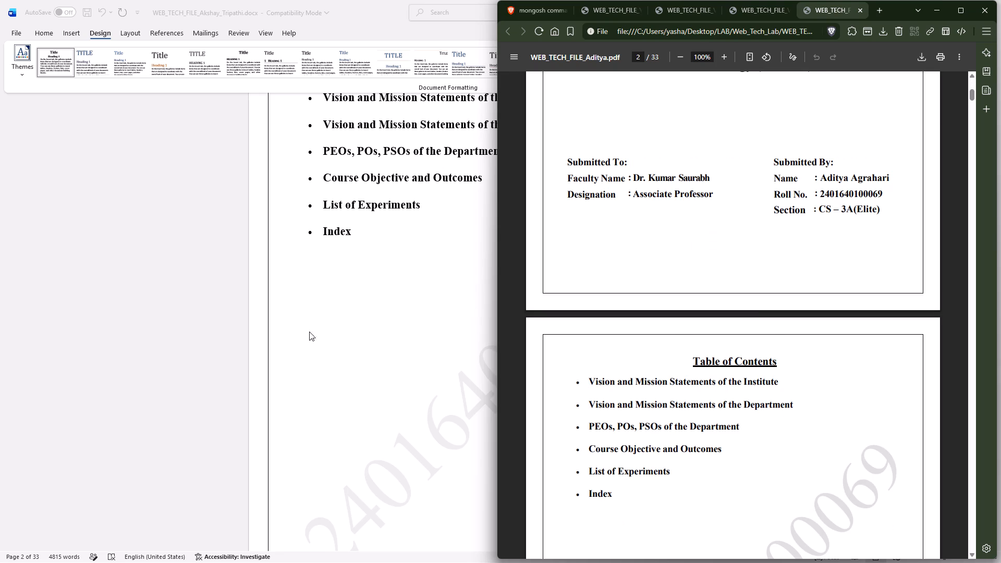
{"action": "left_click", "coordinate": [398, 311]}
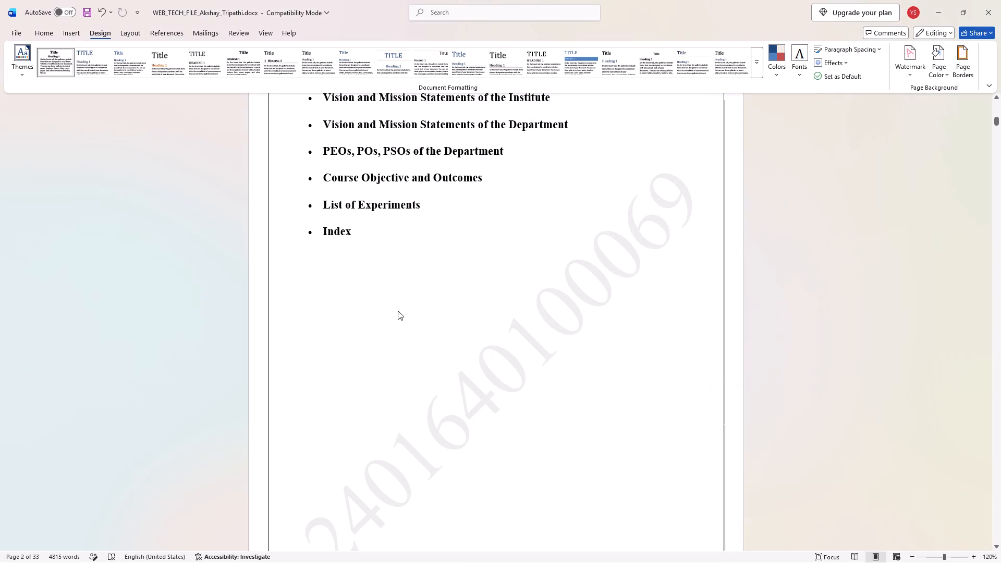
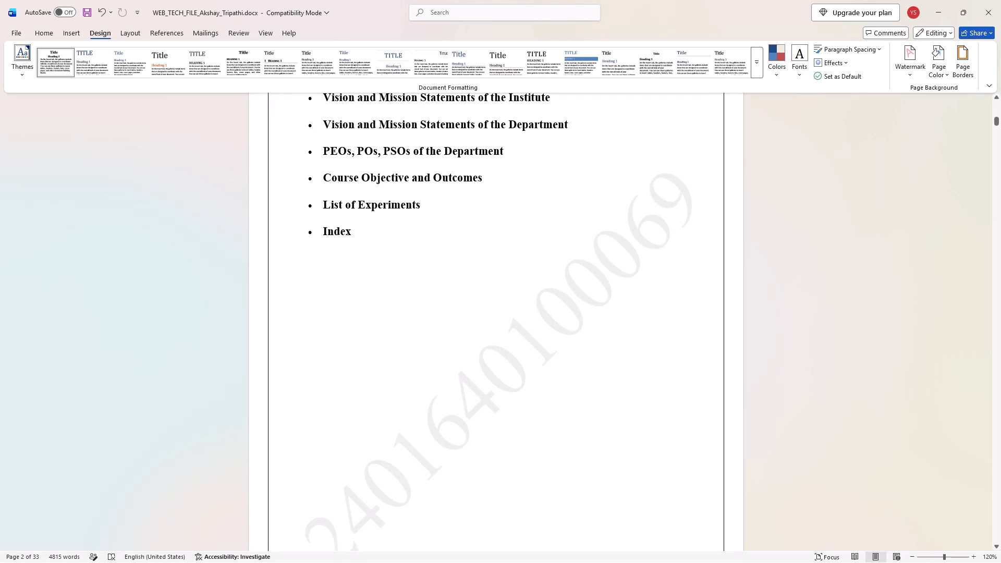
Look over the cover page's Submitted By details and the watermark on the contents and department statement pages.
{"action": "scroll", "coordinate": [458, 328], "scroll_direction": "up", "scroll_amount": 2}
{"action": "scroll", "coordinate": [653, 326], "scroll_direction": "down", "scroll_amount": 2}
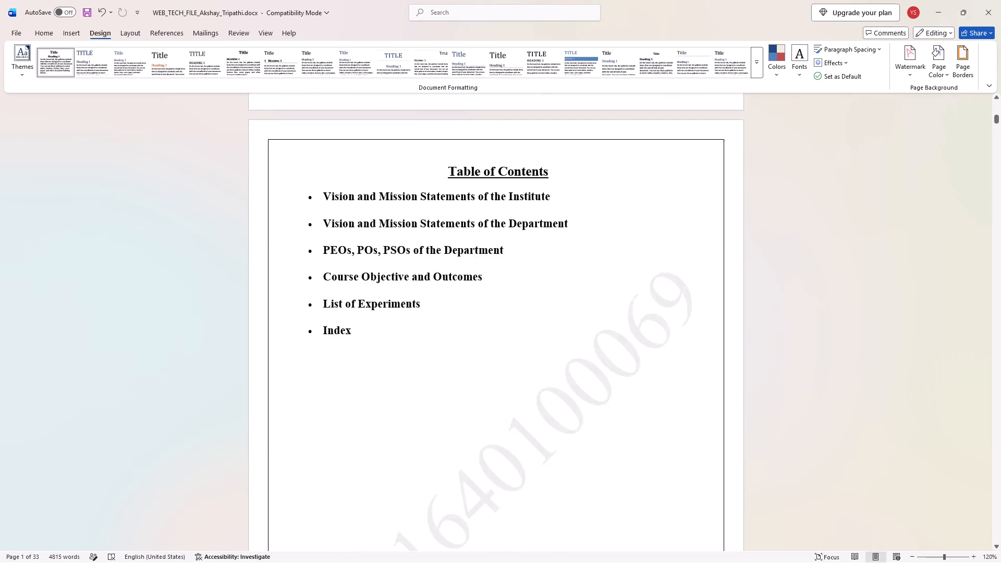
{"action": "scroll", "coordinate": [653, 326], "scroll_direction": "down", "scroll_amount": 8}
{"action": "scroll", "coordinate": [639, 337], "scroll_direction": "up", "scroll_amount": 5}
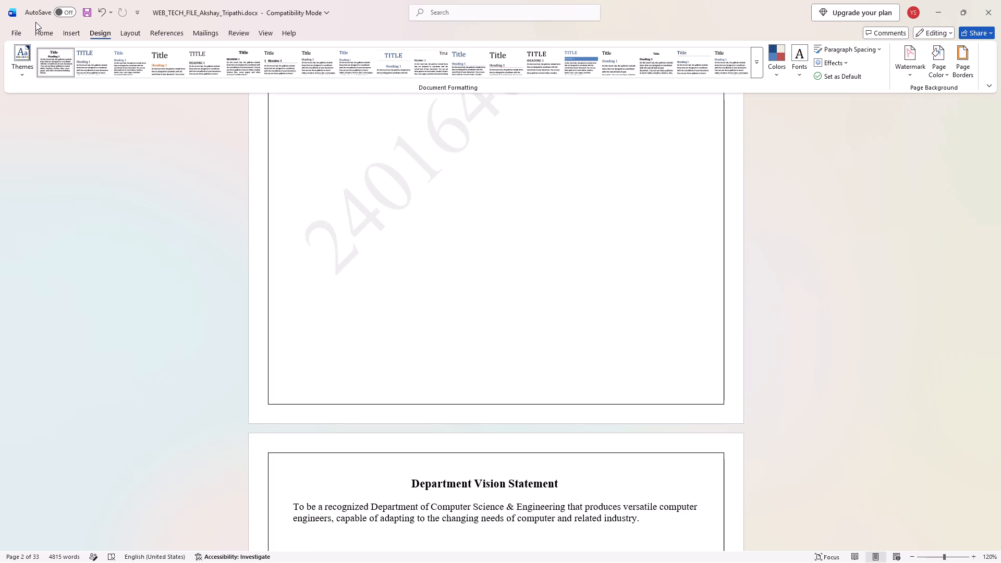
{"action": "scroll", "coordinate": [177, 109], "scroll_direction": "up", "scroll_amount": 11}
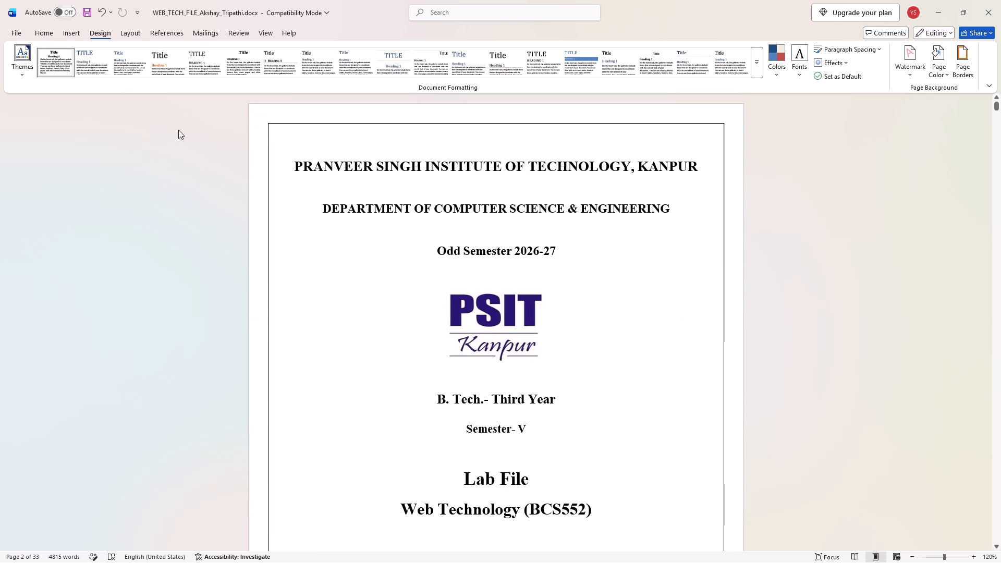
{"action": "scroll", "coordinate": [472, 219], "scroll_direction": "down", "scroll_amount": 7}
{"action": "scroll", "coordinate": [470, 222], "scroll_direction": "up", "scroll_amount": 2}
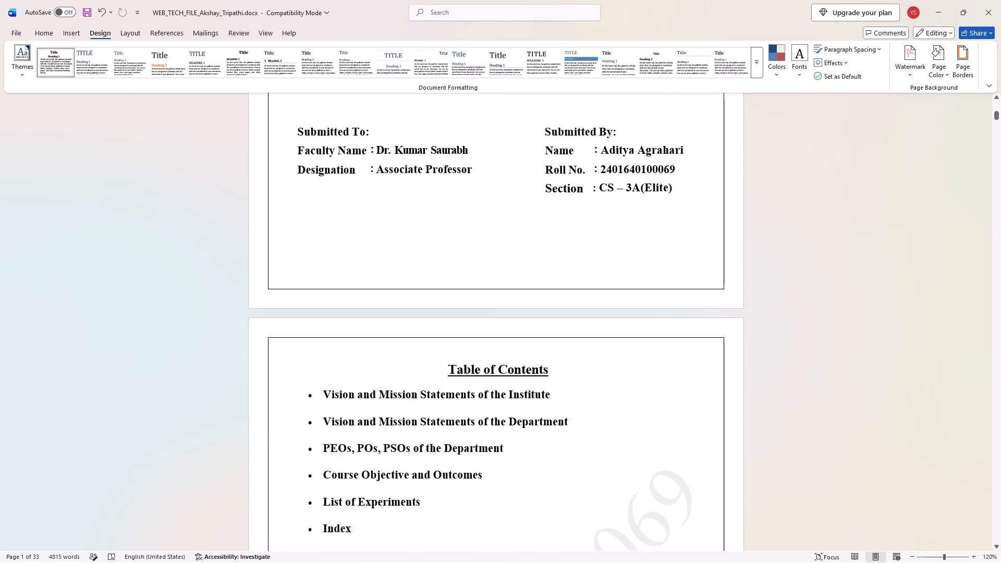
{"action": "scroll", "coordinate": [521, 221], "scroll_direction": "up", "scroll_amount": 4}
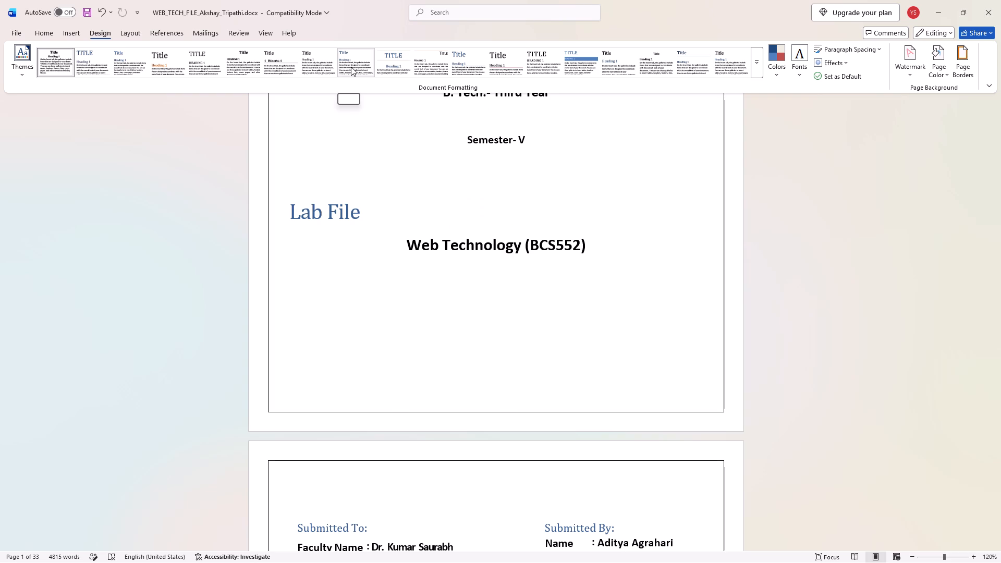
{"action": "scroll", "coordinate": [429, 123], "scroll_direction": "down", "scroll_amount": 12}
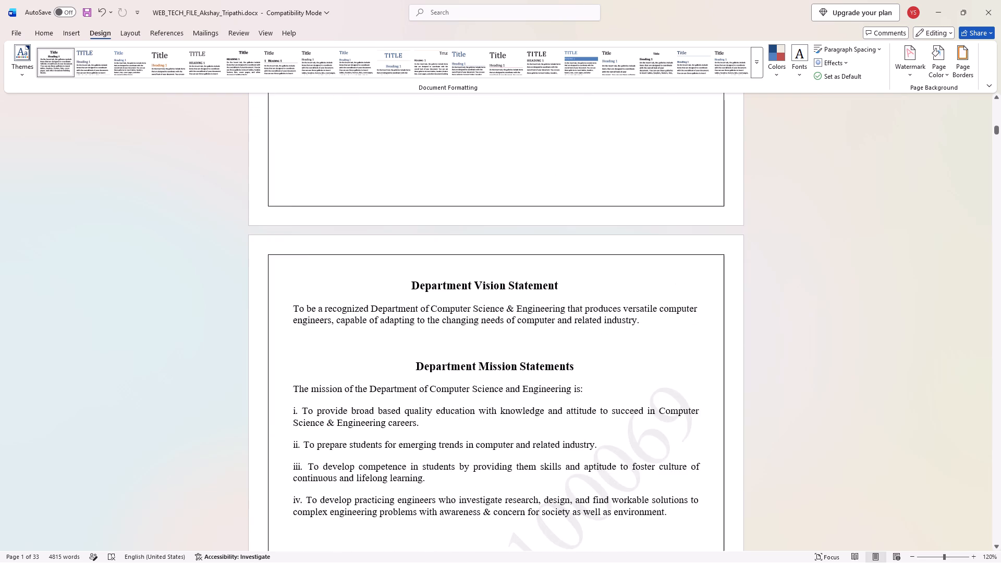
{"action": "scroll", "coordinate": [431, 130], "scroll_direction": "down", "scroll_amount": 4}
{"action": "scroll", "coordinate": [427, 133], "scroll_direction": "up", "scroll_amount": 4}
{"action": "scroll", "coordinate": [320, 174], "scroll_direction": "down", "scroll_amount": 3}
{"action": "scroll", "coordinate": [319, 176], "scroll_direction": "up", "scroll_amount": 10}
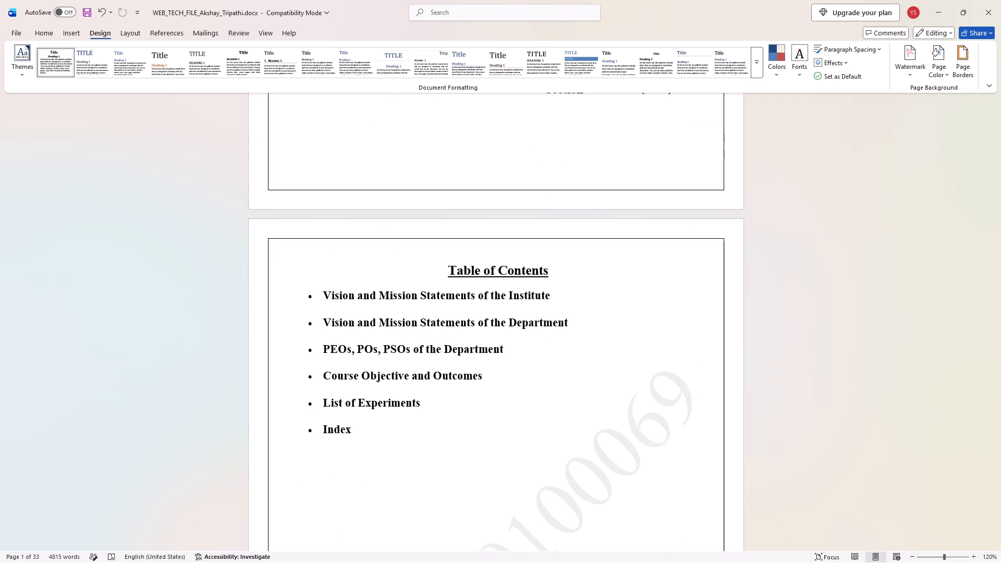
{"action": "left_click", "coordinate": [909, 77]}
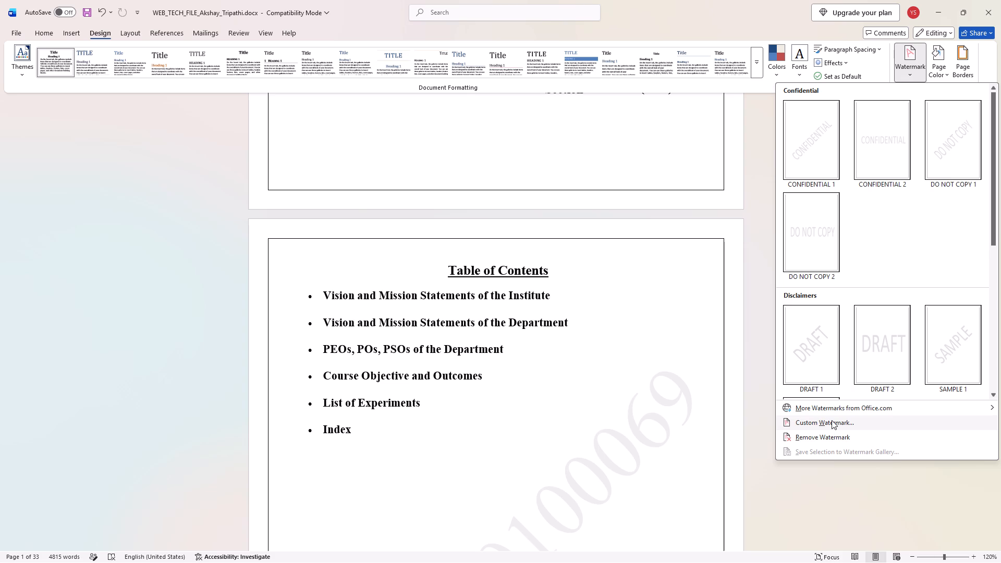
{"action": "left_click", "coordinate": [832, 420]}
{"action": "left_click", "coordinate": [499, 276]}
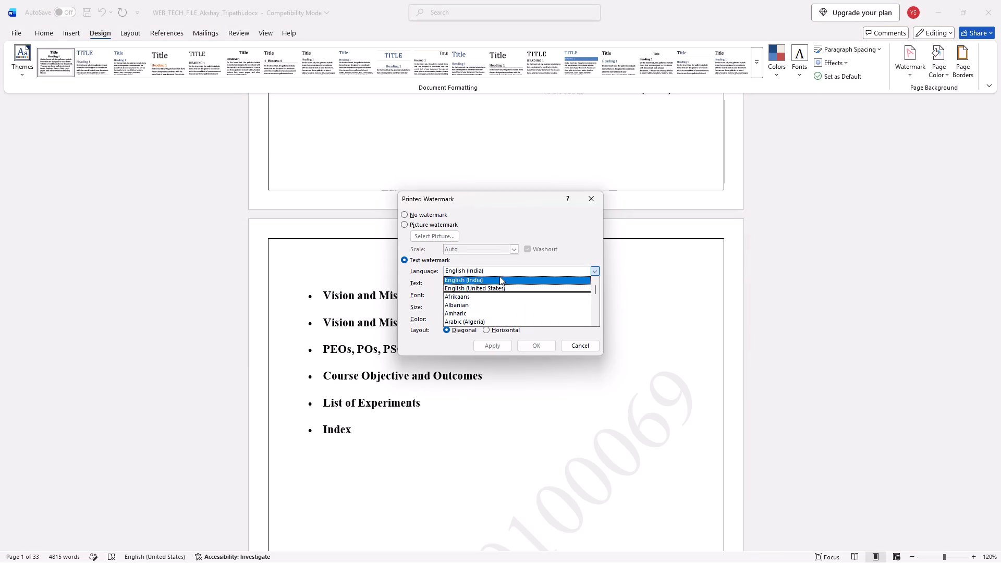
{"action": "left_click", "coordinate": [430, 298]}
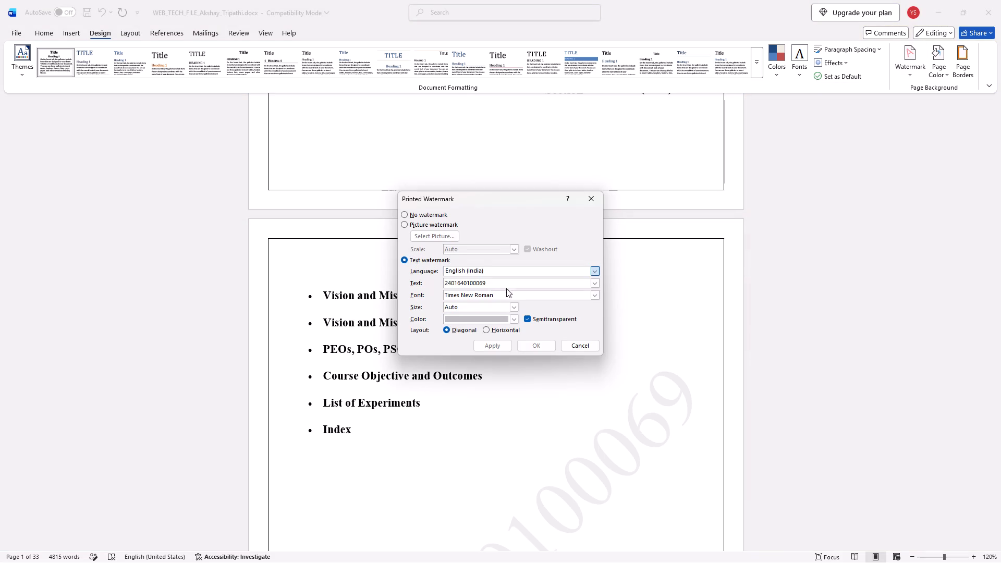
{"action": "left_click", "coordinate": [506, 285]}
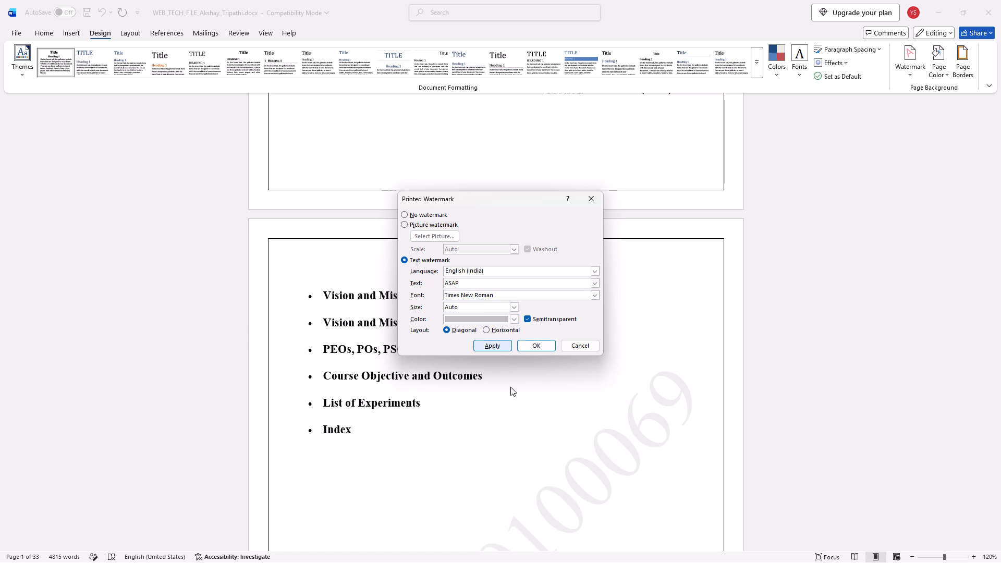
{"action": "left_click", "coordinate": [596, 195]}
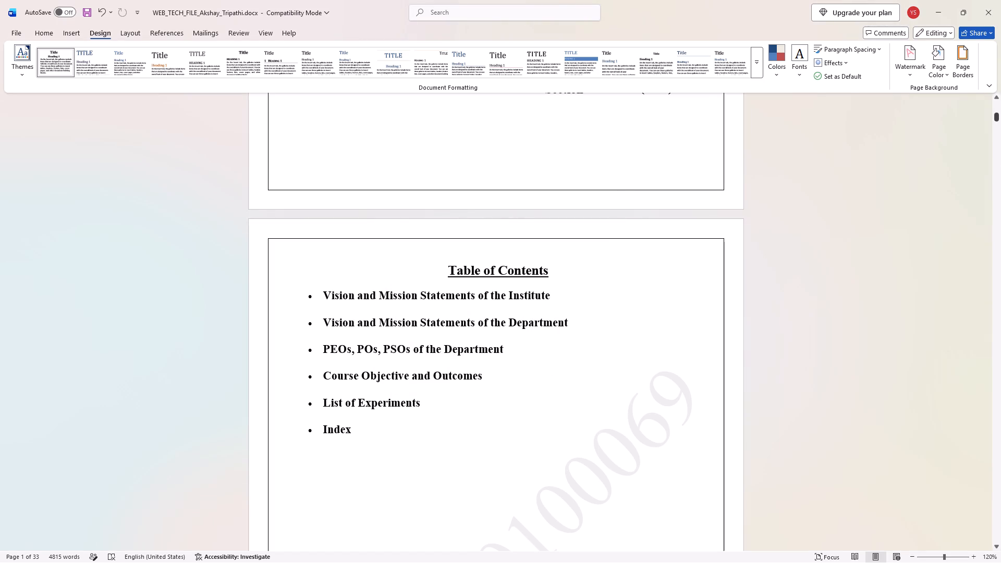
Update the custom text watermark to the next student's roll number by changing its last two digits to 72.
{"action": "left_click", "coordinate": [907, 74]}
{"action": "left_click", "coordinate": [820, 422]}
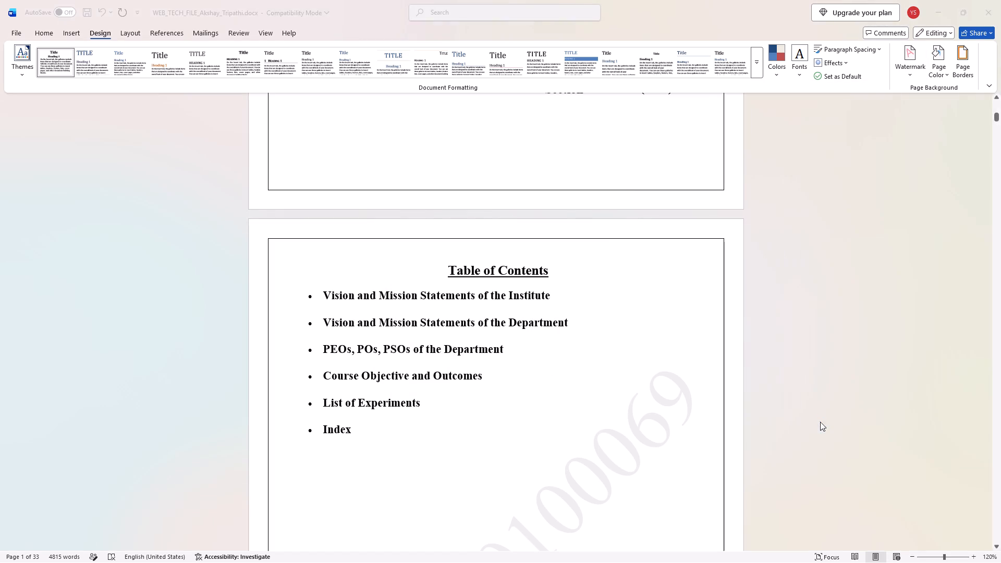
{"action": "double_click", "coordinate": [493, 281]}
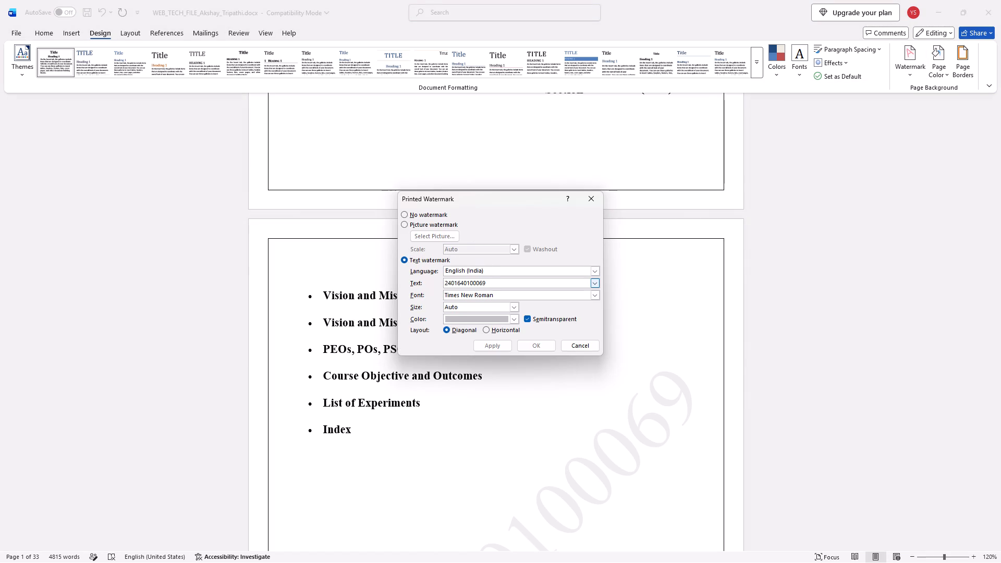
{"action": "key", "text": "BackSpace"}
{"action": "key", "text": "BackSpace"}
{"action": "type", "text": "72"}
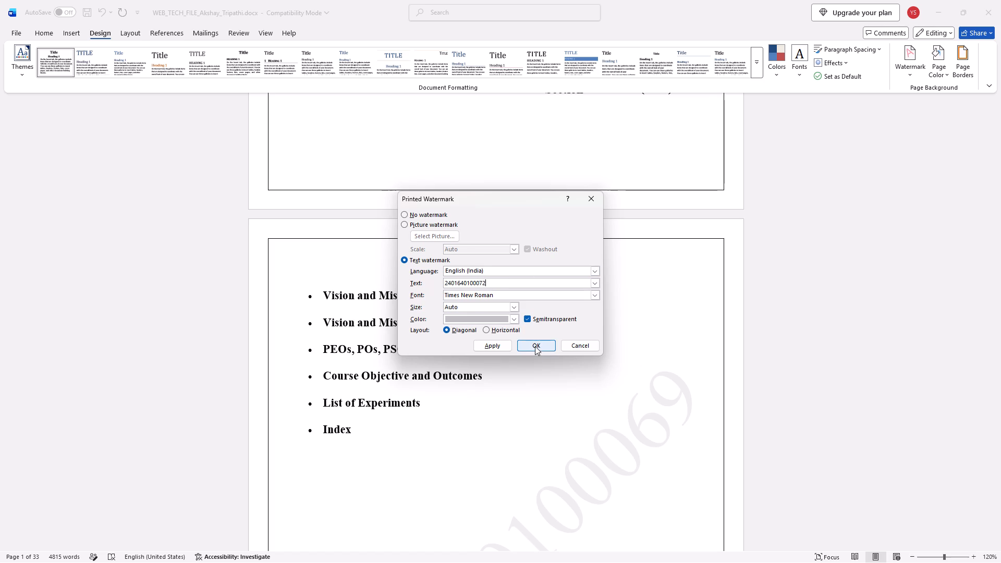
{"action": "left_click", "coordinate": [535, 346]}
Replace the student's surname in the cover page's Submitted By details with Chaurasia.
{"action": "scroll", "coordinate": [545, 342], "scroll_direction": "up", "scroll_amount": 3}
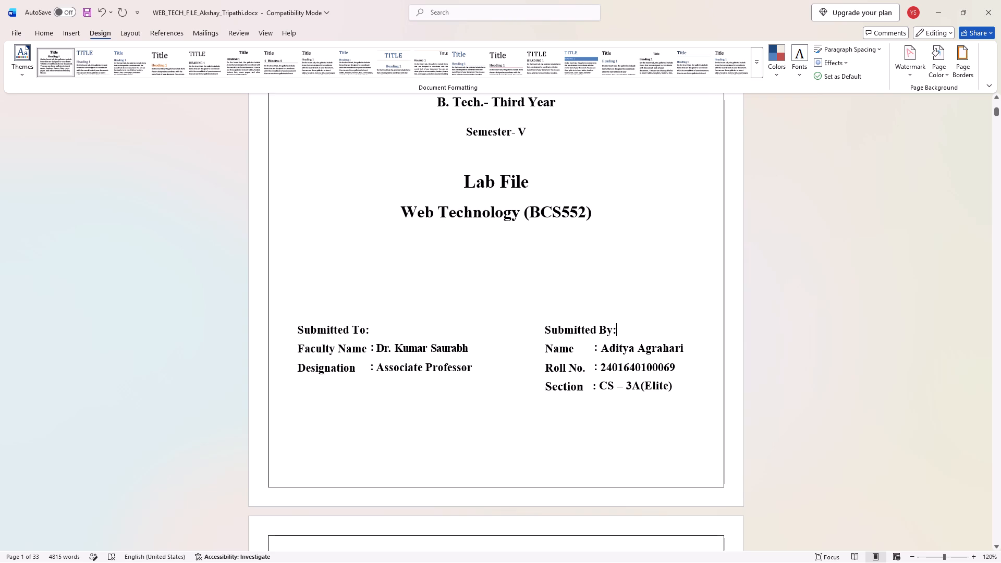
{"action": "left_click", "coordinate": [691, 349]}
{"action": "key", "text": "ctrl+BackSpace"}
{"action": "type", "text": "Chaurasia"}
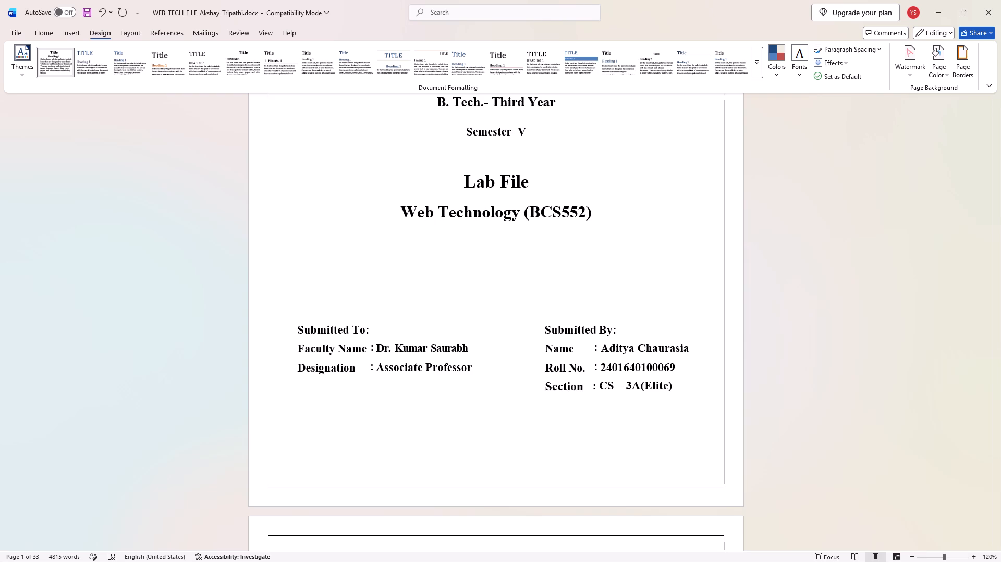
Compare the cover page's Submitted By name and roll number with the watermark on the Table of Contents page.
{"action": "scroll", "coordinate": [606, 326], "scroll_direction": "down", "scroll_amount": 1}
{"action": "scroll", "coordinate": [604, 331], "scroll_direction": "up", "scroll_amount": 4}
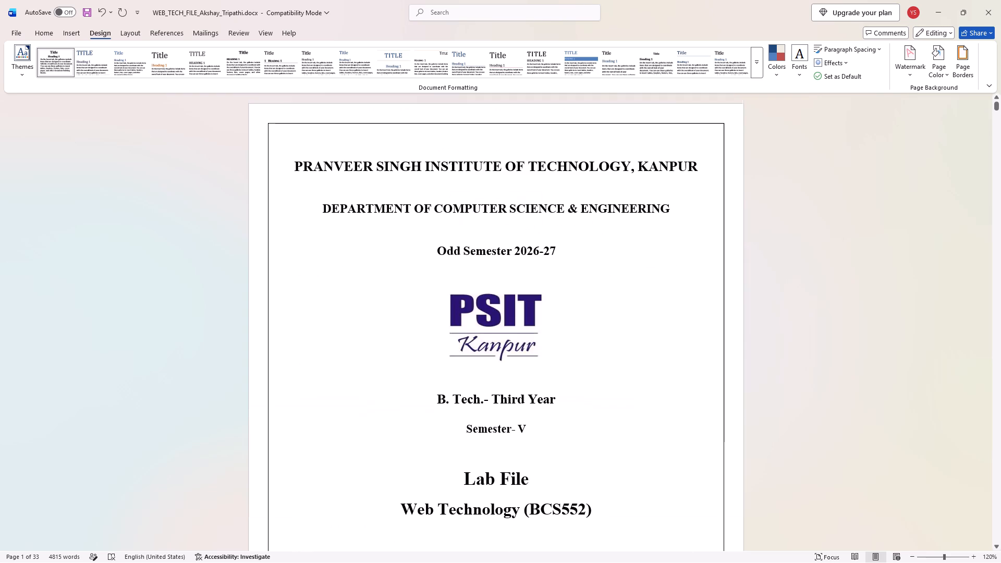
{"action": "scroll", "coordinate": [603, 332], "scroll_direction": "down", "scroll_amount": 4}
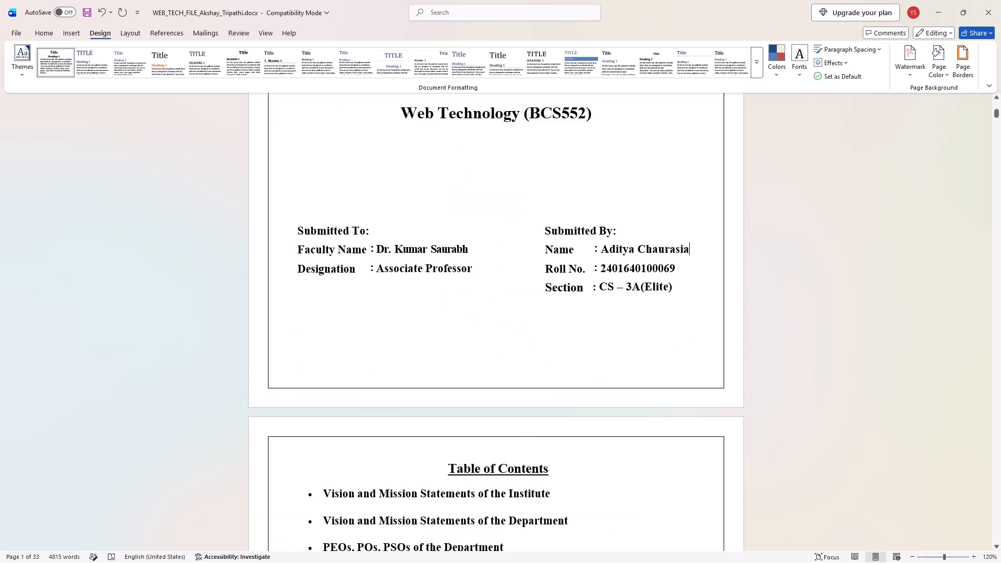
{"action": "scroll", "coordinate": [602, 334], "scroll_direction": "down", "scroll_amount": 2}
{"action": "scroll", "coordinate": [601, 335], "scroll_direction": "up", "scroll_amount": 2}
{"action": "scroll", "coordinate": [601, 335], "scroll_direction": "down", "scroll_amount": 4}
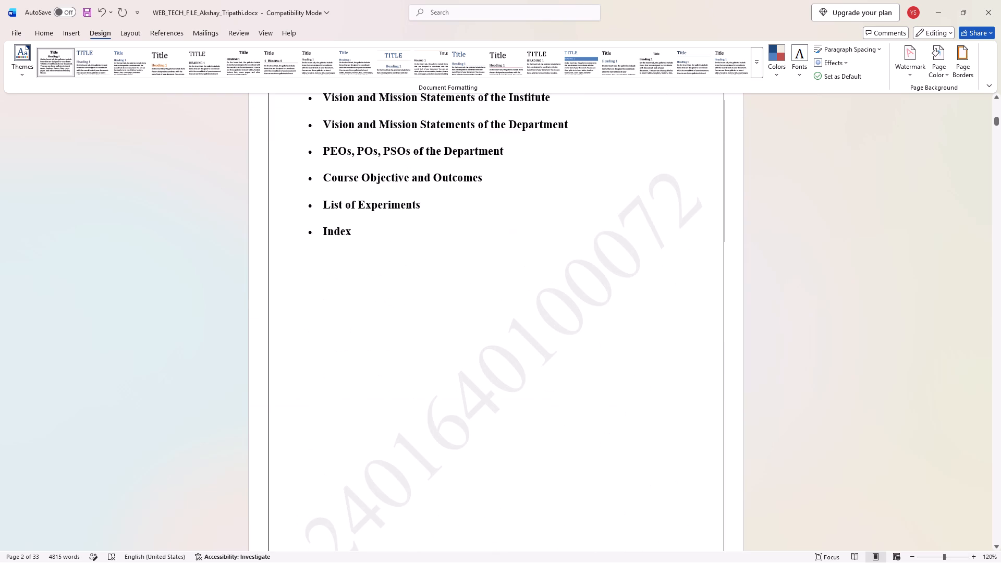
{"action": "scroll", "coordinate": [601, 336], "scroll_direction": "up", "scroll_amount": 4}
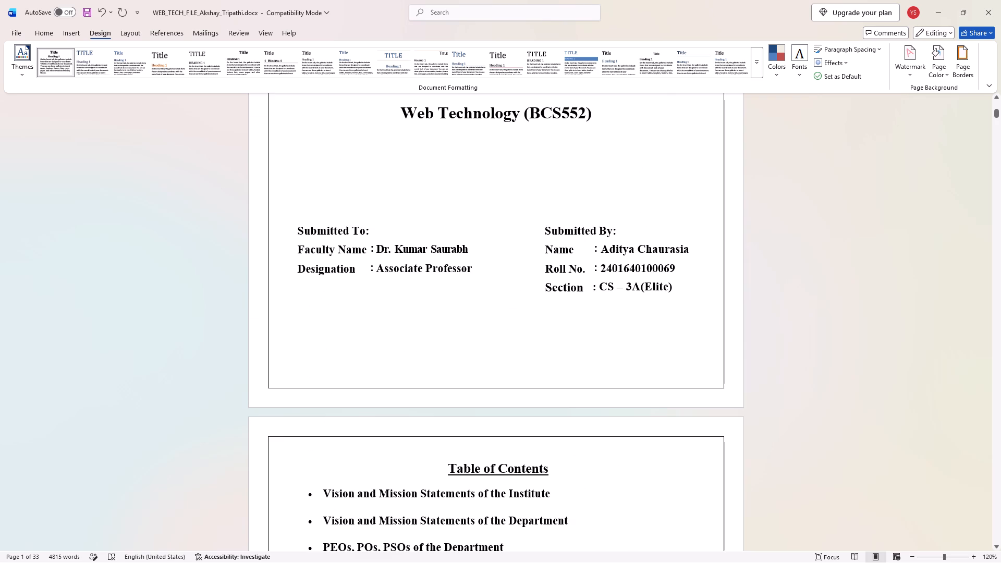
{"action": "scroll", "coordinate": [690, 133], "scroll_direction": "up", "scroll_amount": 5}
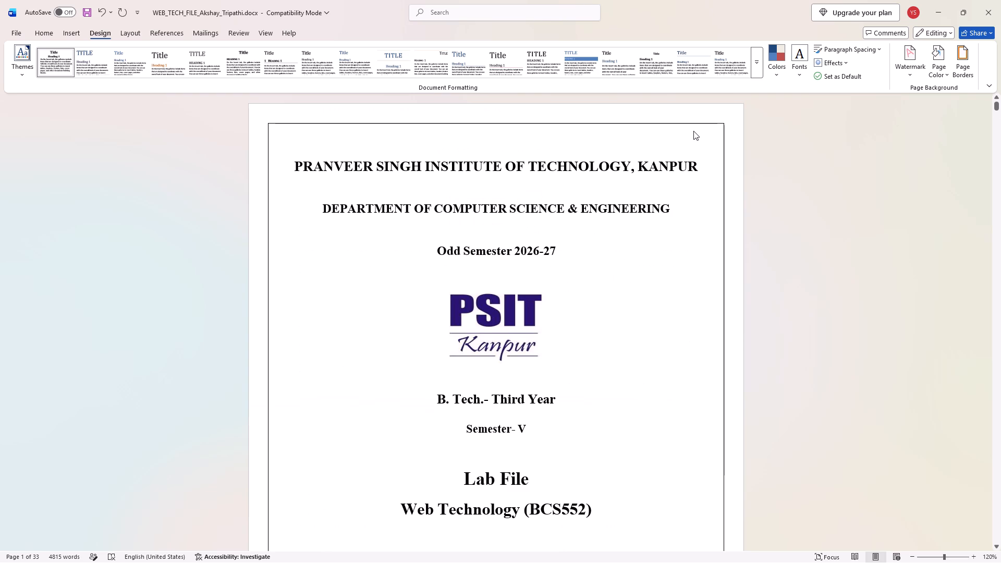
Set the custom text watermark to Anand's roll number, ending in 164.
{"action": "left_click", "coordinate": [906, 74]}
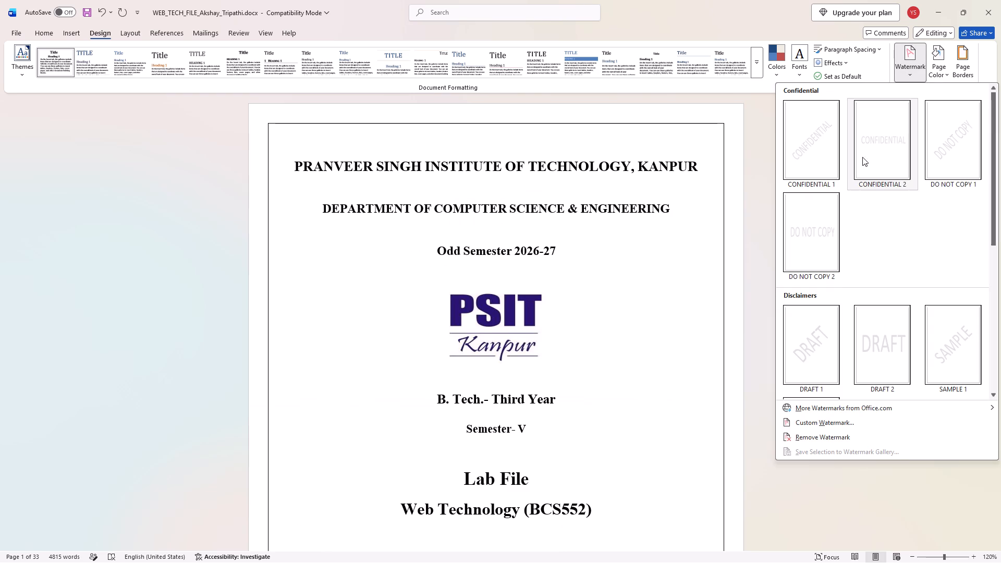
{"action": "left_click", "coordinate": [813, 426]}
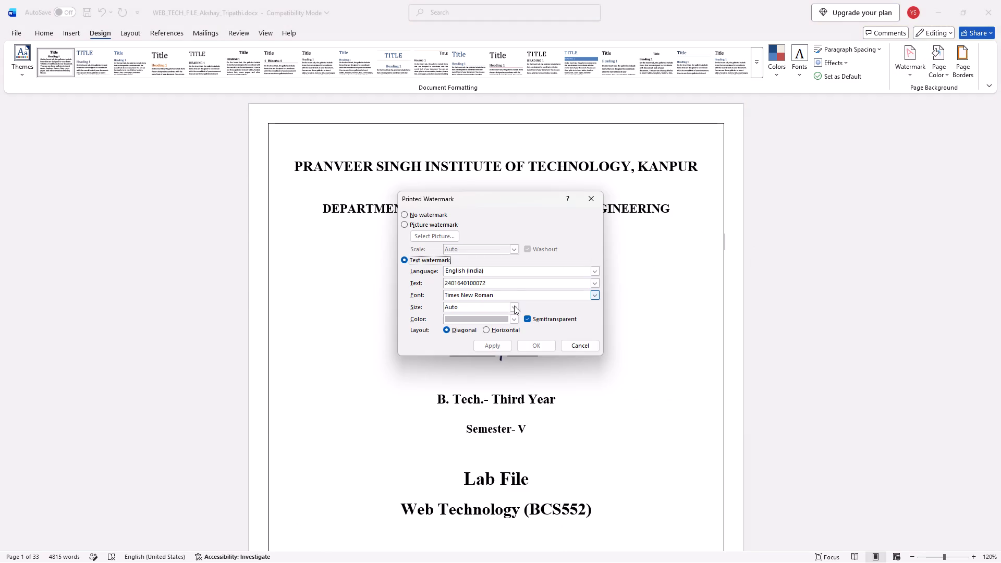
{"action": "left_click", "coordinate": [505, 288]}
{"action": "left_click", "coordinate": [506, 283]}
{"action": "key", "text": "BackSpace"}
{"action": "key", "text": "BackSpace"}
{"action": "key", "text": "BackSpace"}
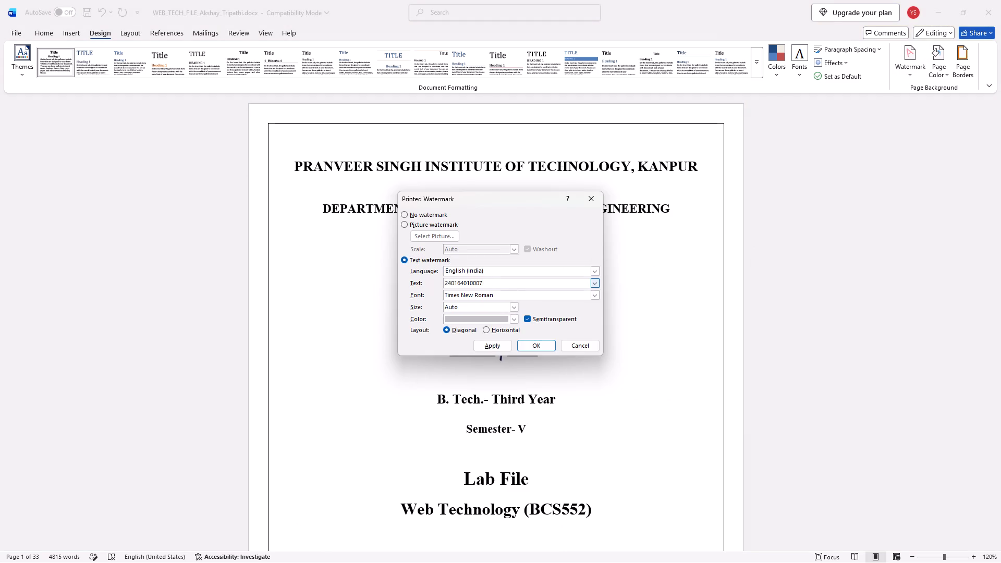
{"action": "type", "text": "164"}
{"action": "left_click", "coordinate": [534, 348]}
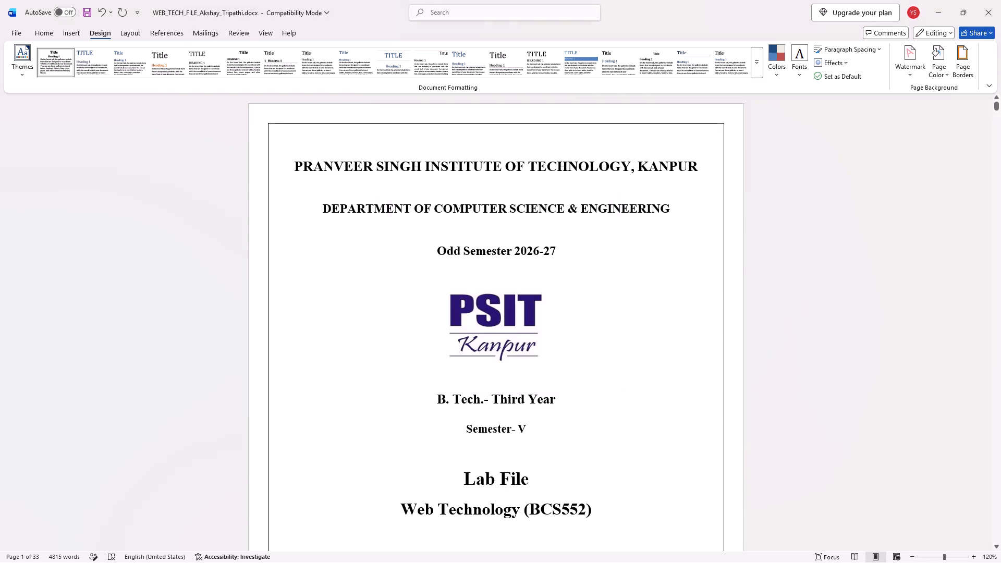
Replace the student name under Submitted By on the cover page with Anand's full name.
{"action": "scroll", "coordinate": [547, 367], "scroll_direction": "down", "scroll_amount": 6}
{"action": "scroll", "coordinate": [548, 367], "scroll_direction": "up", "scroll_amount": 4}
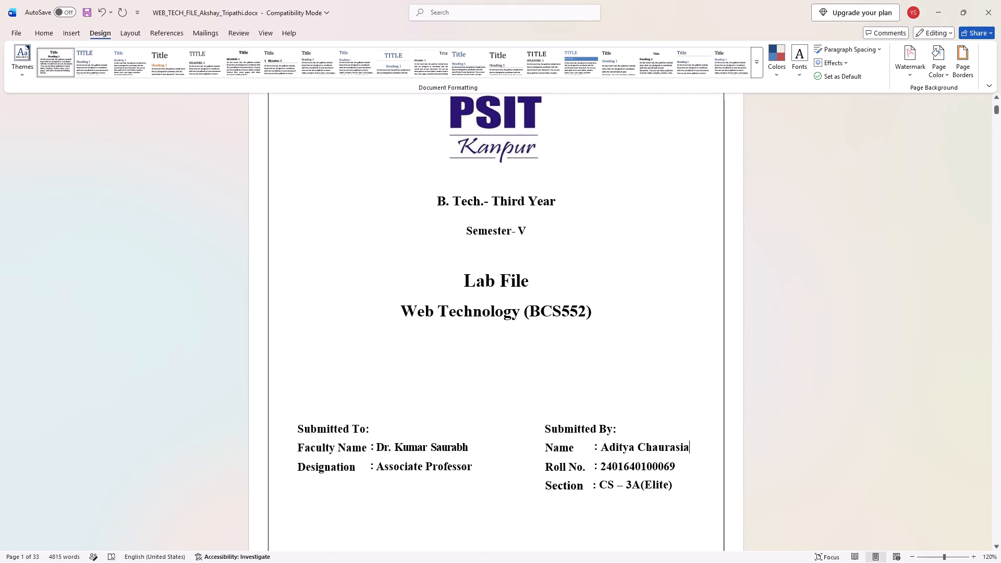
{"action": "left_click", "coordinate": [688, 451]}
{"action": "key", "text": "ctrl+BackSpace"}
{"action": "key", "text": "BackSpace"}
{"action": "key", "text": "BackSpace"}
{"action": "key", "text": "BackSpace"}
{"action": "key", "text": "BackSpace"}
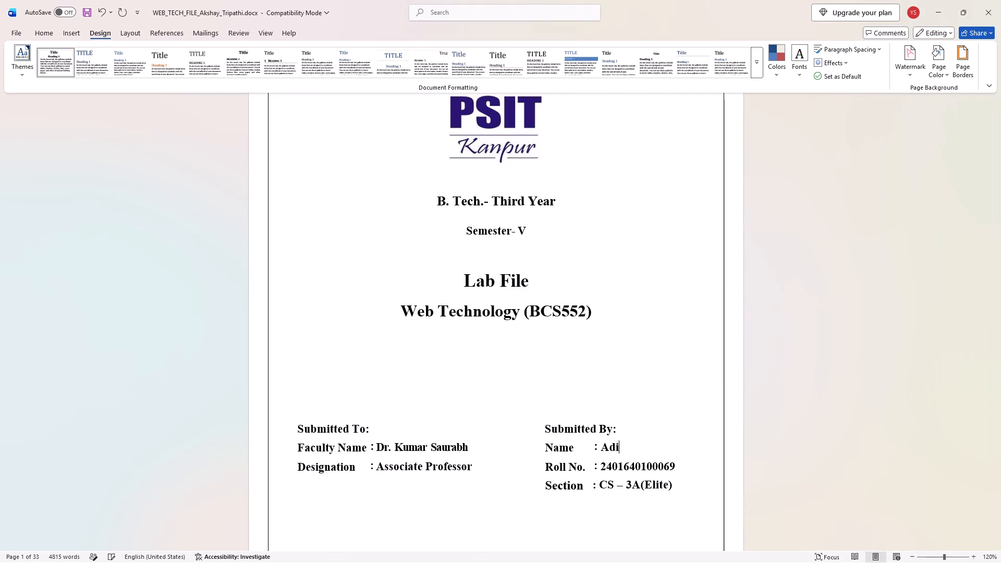
{"action": "key", "text": "BackSpace"}
{"action": "key", "text": "BackSpace"}
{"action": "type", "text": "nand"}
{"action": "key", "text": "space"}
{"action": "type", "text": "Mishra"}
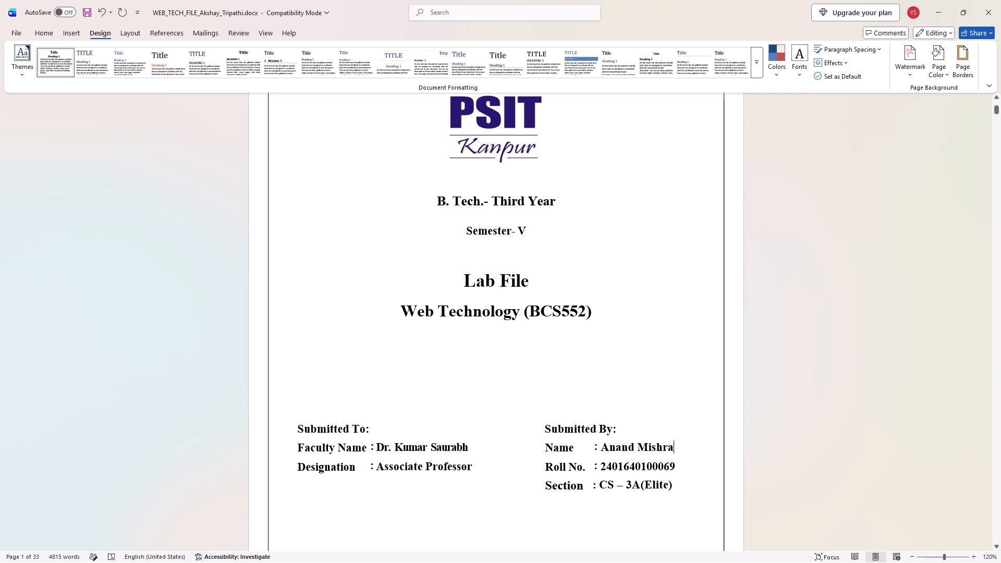
Export the lab file as a PDF named WEB_TECH_FILE_Anand.pdf in the Web_Tech_Lab folder.
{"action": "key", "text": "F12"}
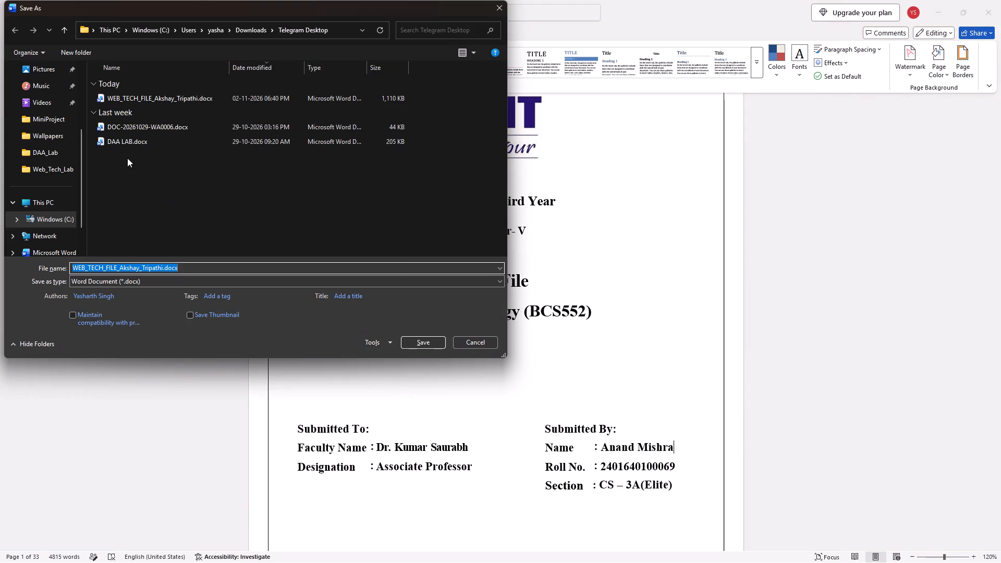
{"action": "left_click", "coordinate": [55, 170]}
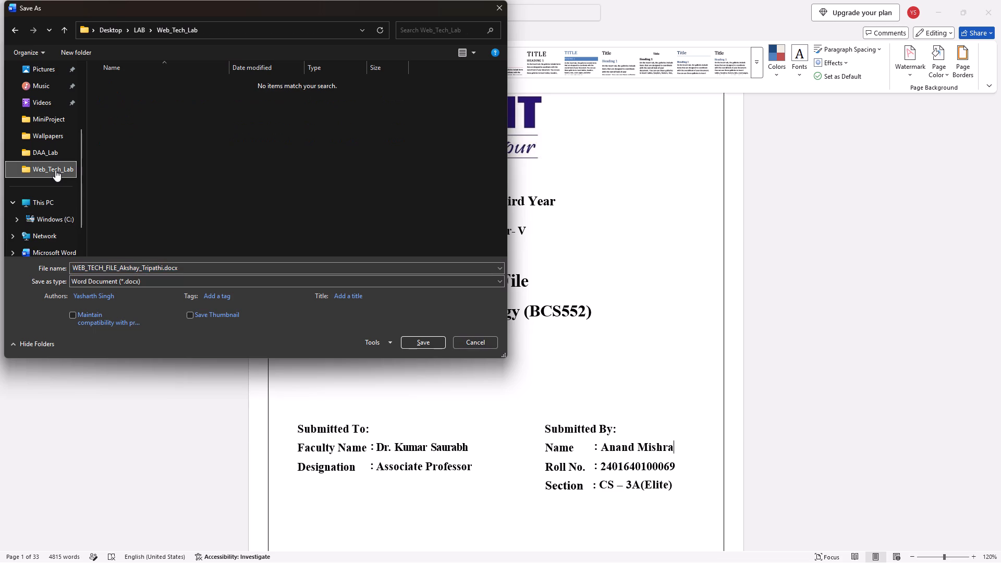
{"action": "left_click", "coordinate": [168, 283]}
{"action": "left_click", "coordinate": [88, 336]}
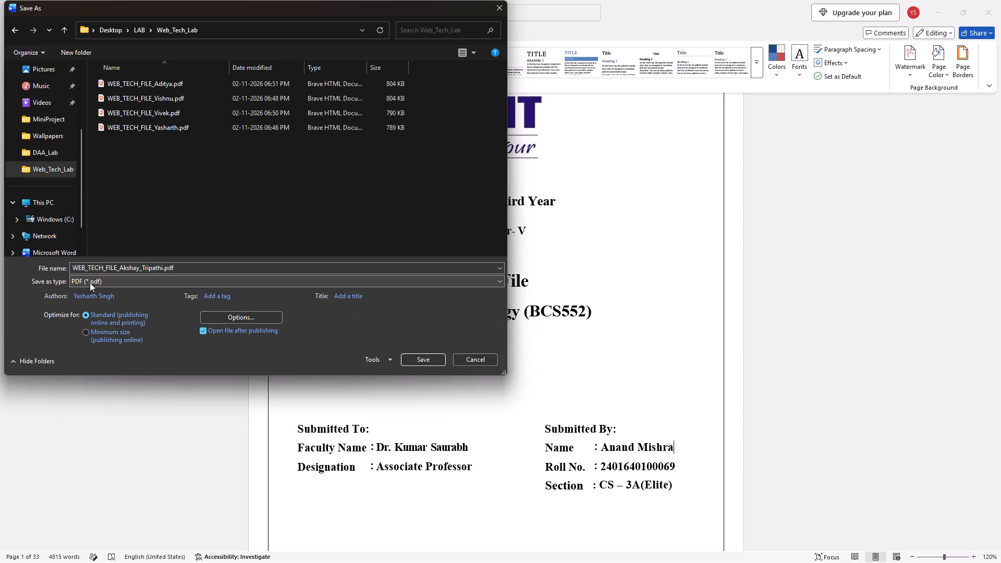
{"action": "left_click", "coordinate": [157, 262]}
{"action": "double_click", "coordinate": [162, 267]}
{"action": "left_click", "coordinate": [162, 267]}
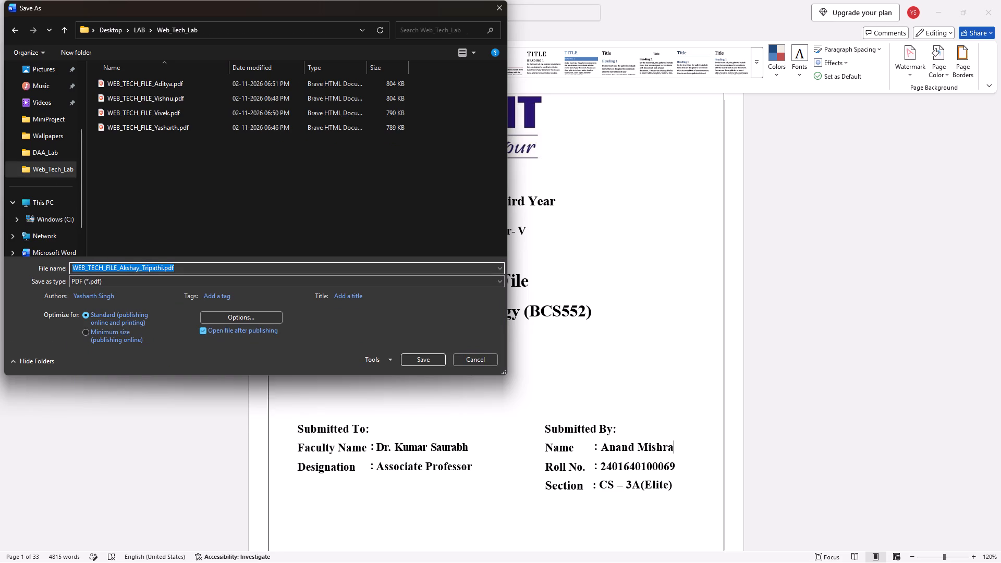
{"action": "key", "text": "Right"}
{"action": "key", "text": "ctrl+BackSpace"}
{"action": "key", "text": "ctrl+BackSpace"}
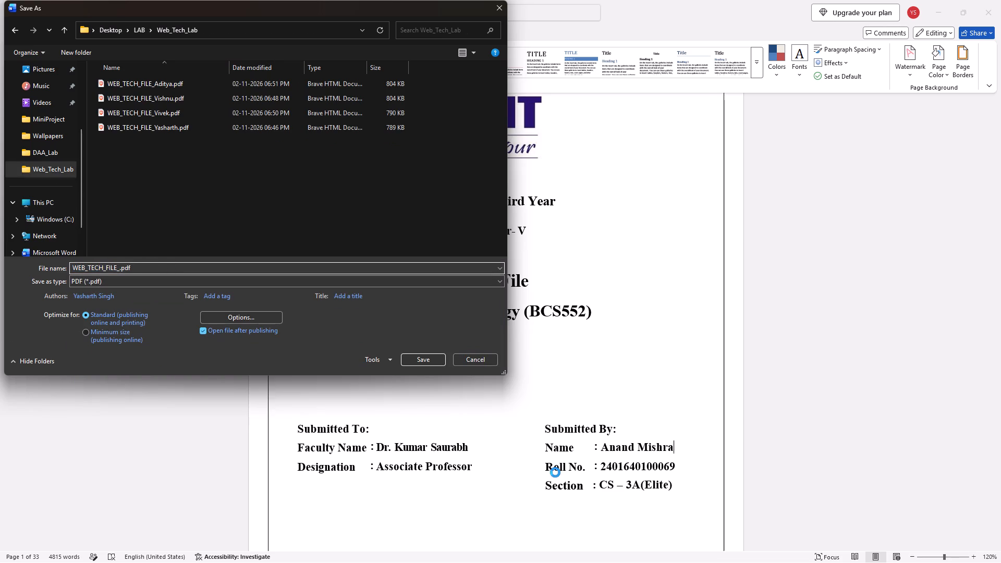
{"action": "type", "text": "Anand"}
{"action": "left_click", "coordinate": [431, 361]}
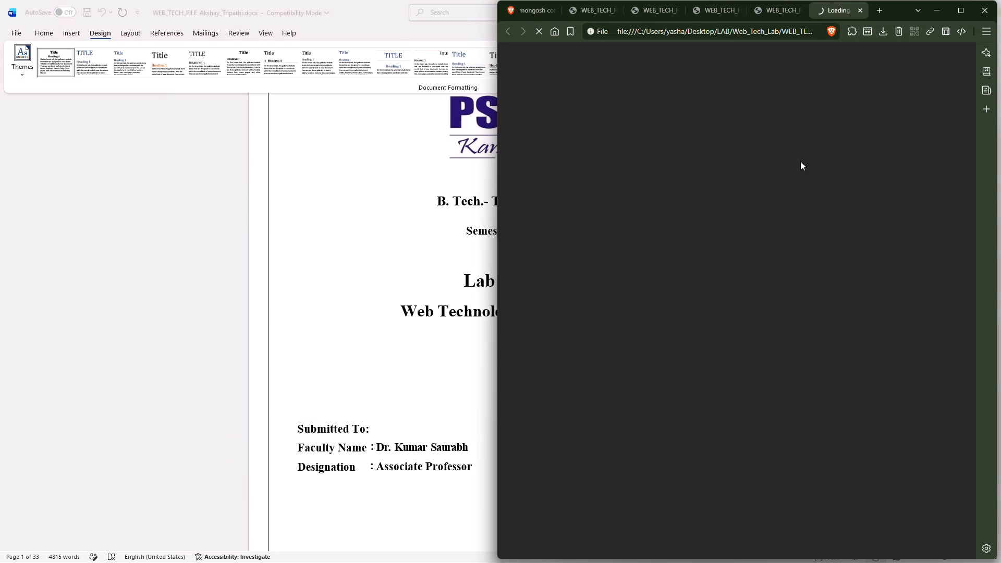
Return to the Word lab file and change the last three digits of the cover page's roll number under Submitted By to 164.
{"action": "left_click", "coordinate": [934, 7]}
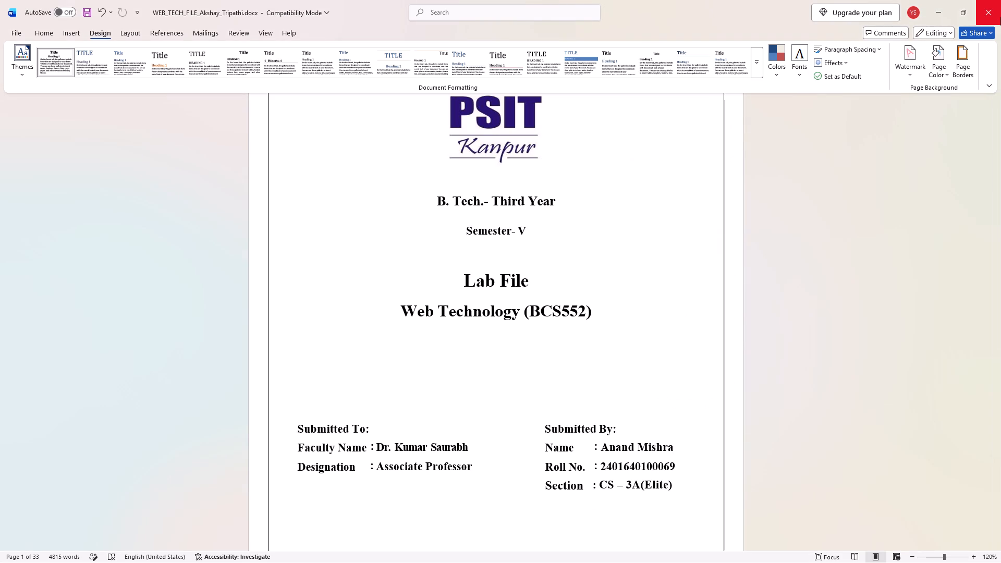
{"action": "scroll", "coordinate": [687, 331], "scroll_direction": "down", "scroll_amount": 6}
{"action": "scroll", "coordinate": [687, 333], "scroll_direction": "up", "scroll_amount": 5}
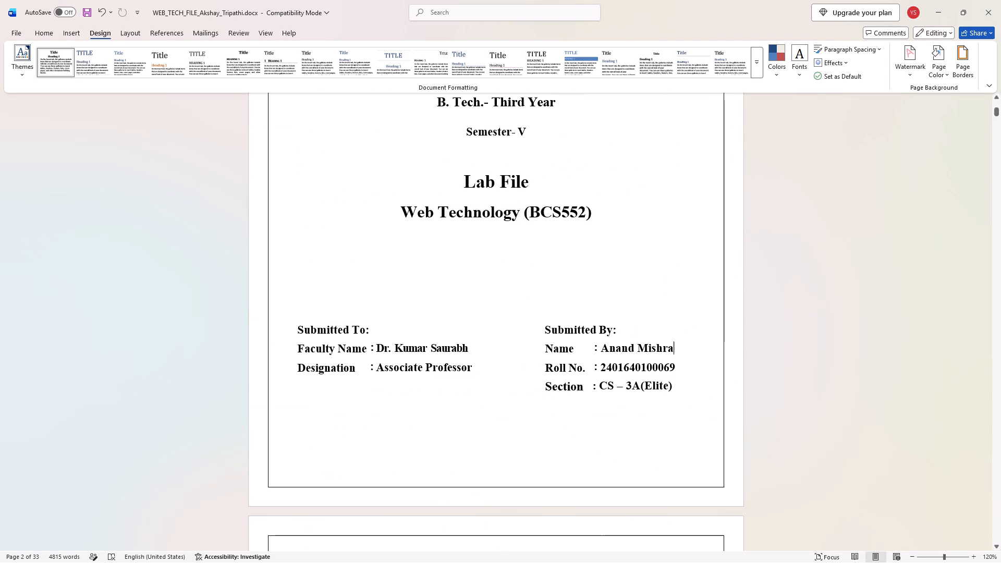
{"action": "scroll", "coordinate": [736, 218], "scroll_direction": "up", "scroll_amount": 1}
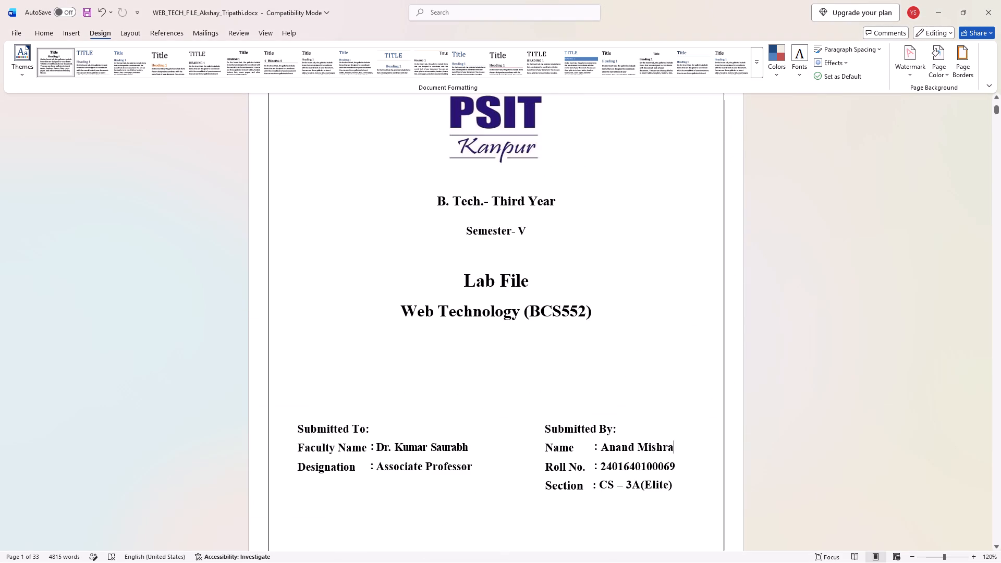
{"action": "scroll", "coordinate": [707, 301], "scroll_direction": "down", "scroll_amount": 3}
{"action": "scroll", "coordinate": [689, 202], "scroll_direction": "down", "scroll_amount": 2}
{"action": "scroll", "coordinate": [685, 211], "scroll_direction": "up", "scroll_amount": 2}
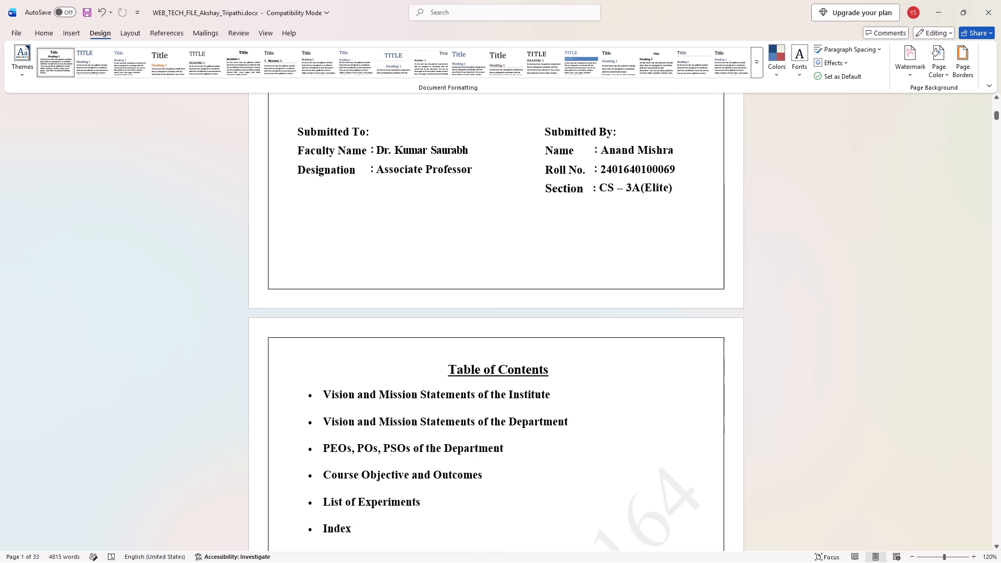
{"action": "left_click", "coordinate": [677, 169]}
{"action": "key", "text": "BackSpace"}
{"action": "key", "text": "BackSpace"}
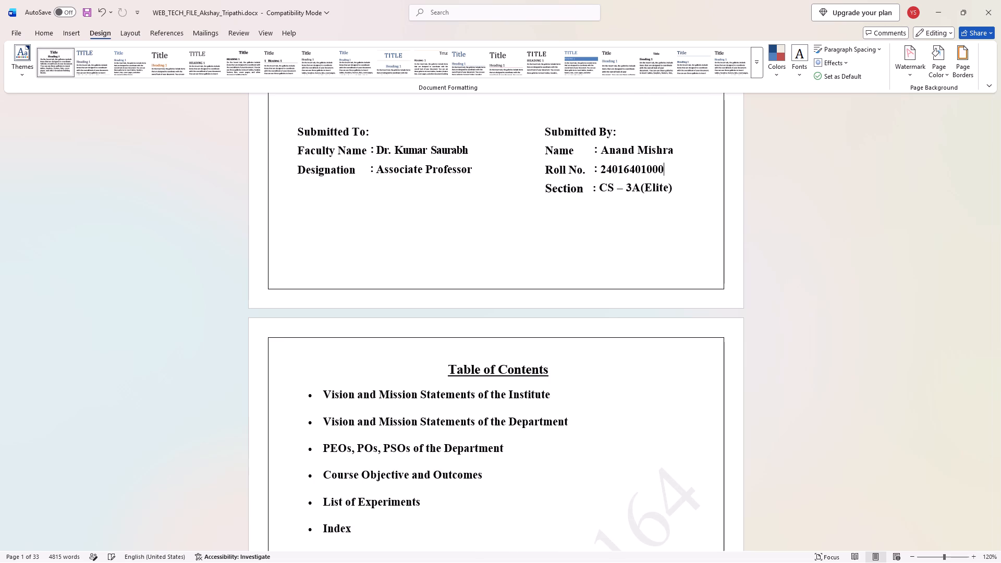
{"action": "key", "text": "BackSpace"}
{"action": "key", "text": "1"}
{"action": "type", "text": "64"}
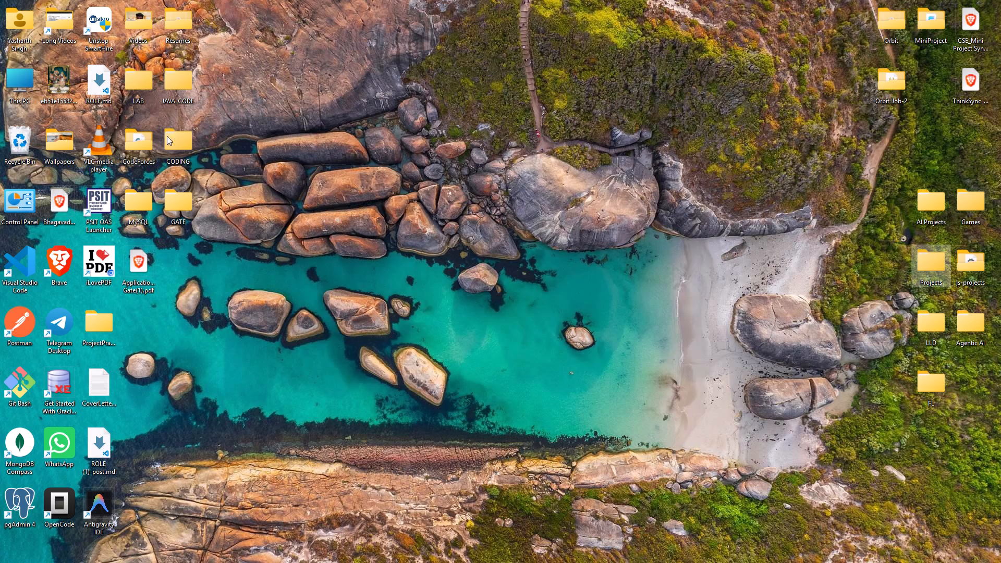
In File Explorer, delete WEB_TECH_FILE_Anand.pdf from the Web_Tech_Lab folder inside the desktop's LAB folder.
{"action": "double_click", "coordinate": [132, 90]}
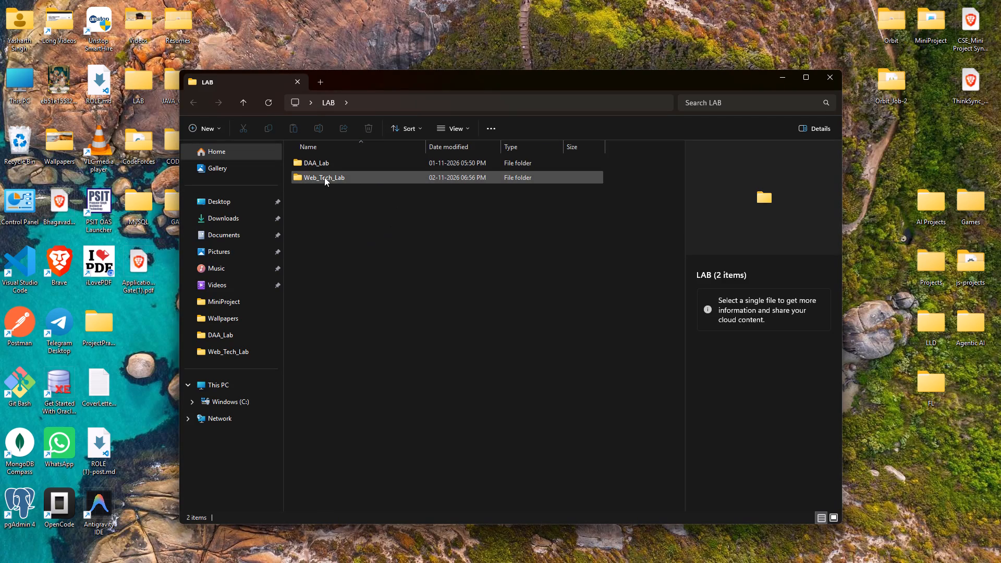
{"action": "double_click", "coordinate": [324, 178]}
{"action": "scroll", "coordinate": [377, 323], "scroll_direction": "down", "scroll_amount": 6}
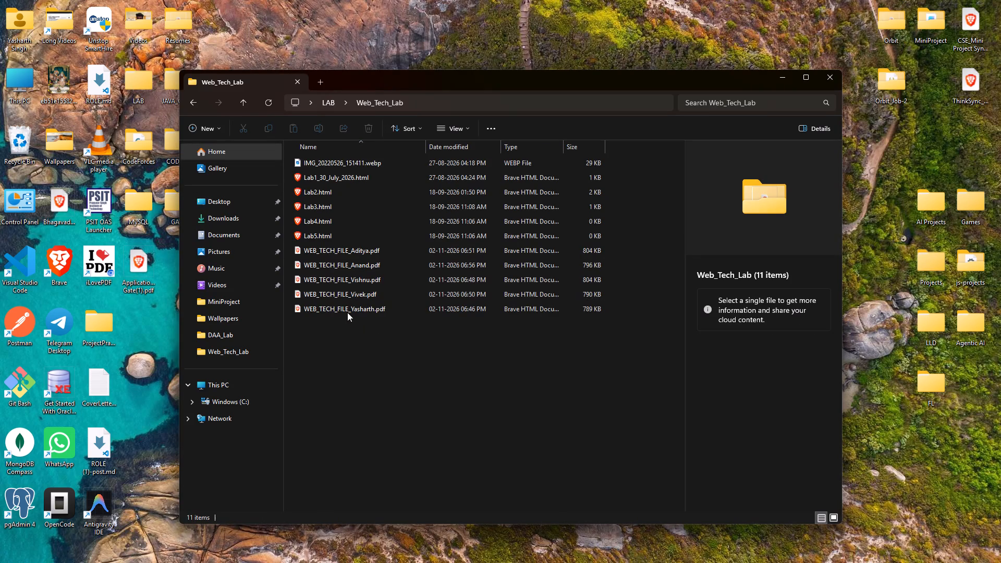
{"action": "left_click", "coordinate": [350, 265]}
{"action": "key", "text": "Delete"}
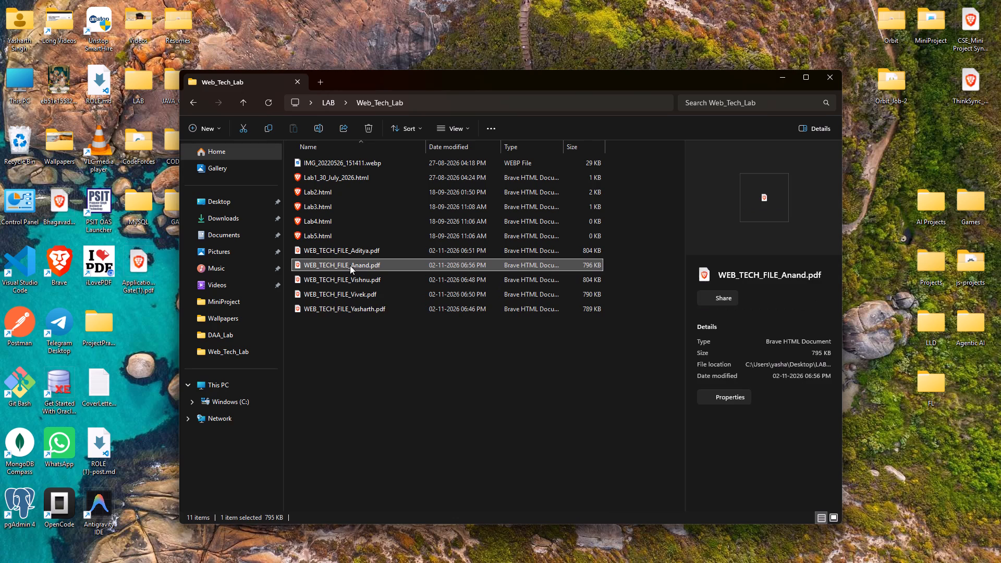
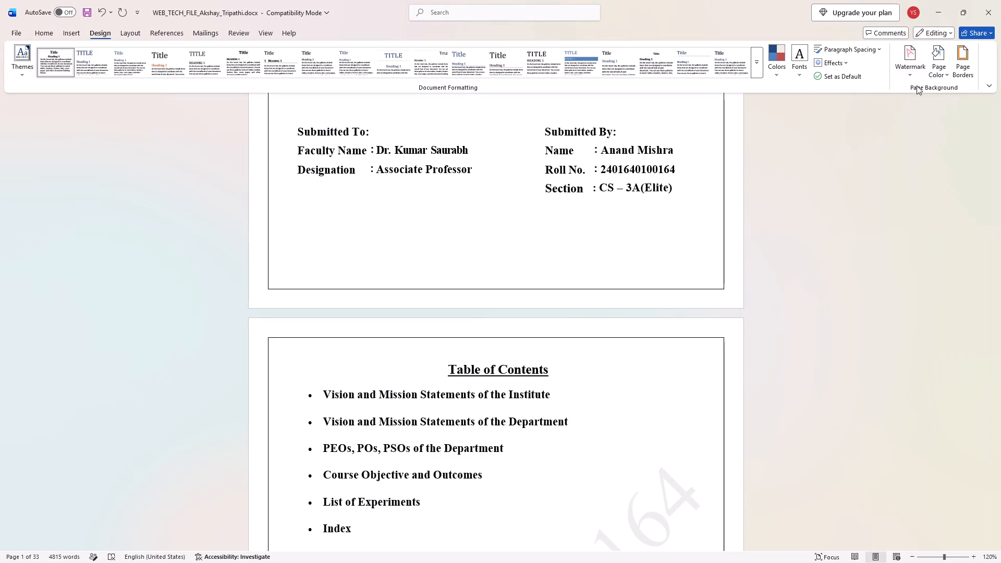
Check the roll-number watermark on the Table of Contents page against the cover page details.
{"action": "left_click", "coordinate": [910, 72]}
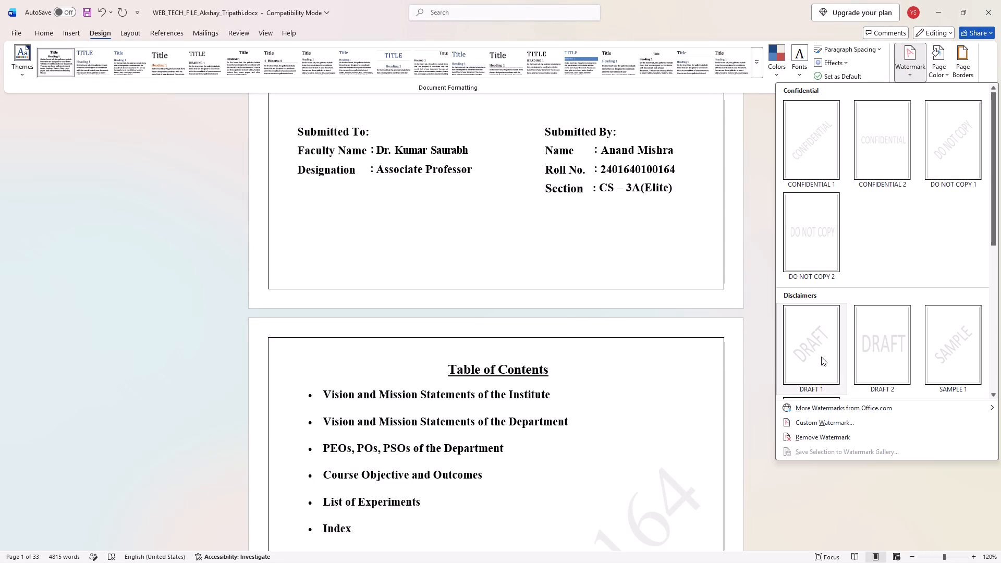
{"action": "scroll", "coordinate": [650, 387], "scroll_direction": "down", "scroll_amount": 2}
{"action": "scroll", "coordinate": [664, 379], "scroll_direction": "up", "scroll_amount": 2}
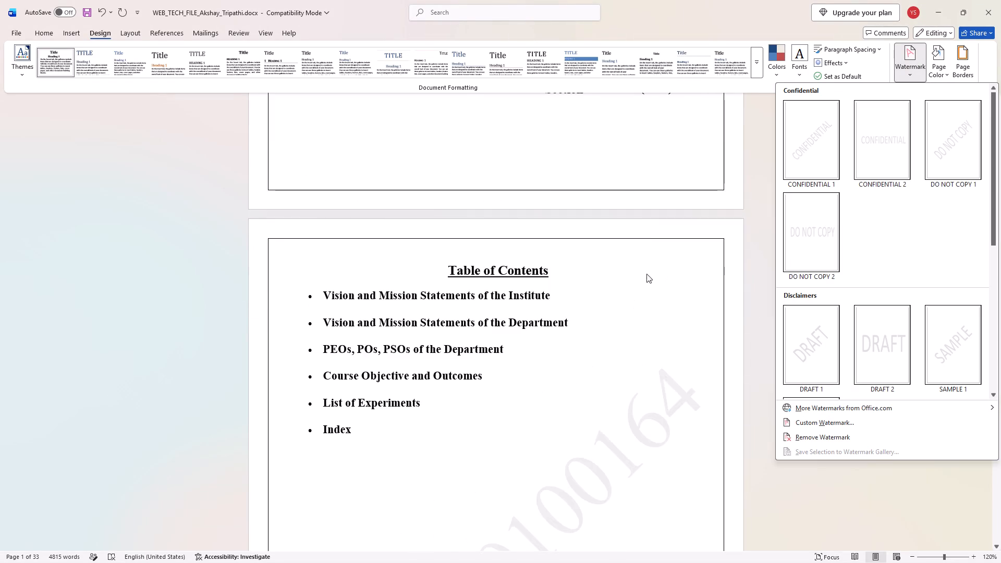
{"action": "left_click", "coordinate": [673, 258]}
{"action": "scroll", "coordinate": [673, 258], "scroll_direction": "down", "scroll_amount": 2}
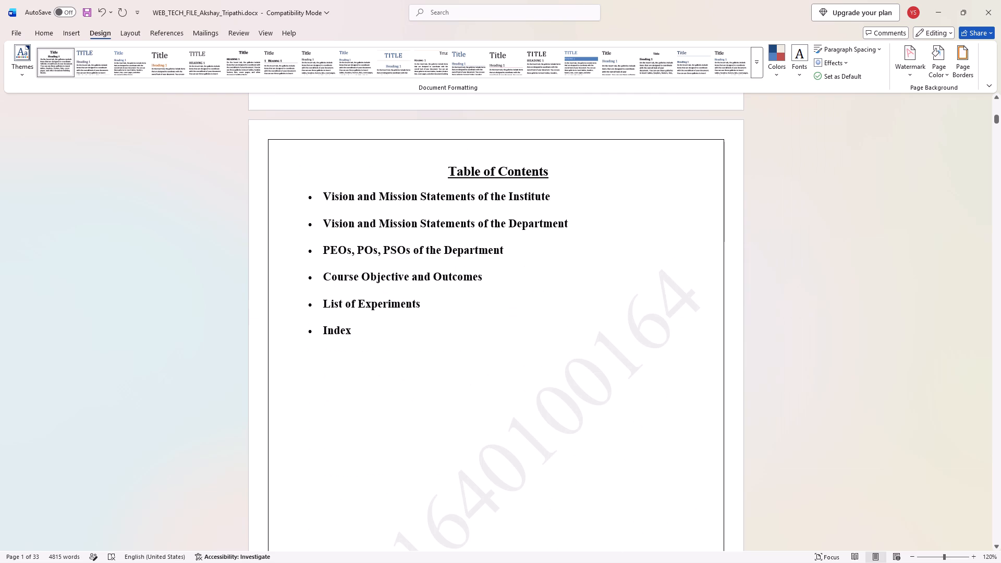
{"action": "scroll", "coordinate": [673, 259], "scroll_direction": "down", "scroll_amount": 2}
{"action": "scroll", "coordinate": [673, 258], "scroll_direction": "up", "scroll_amount": 2}
Export the lab file as a PDF named WEB_TECH_FILE_Anand.pdf in the Web_Tech_Lab folder.
{"action": "key", "text": "F12"}
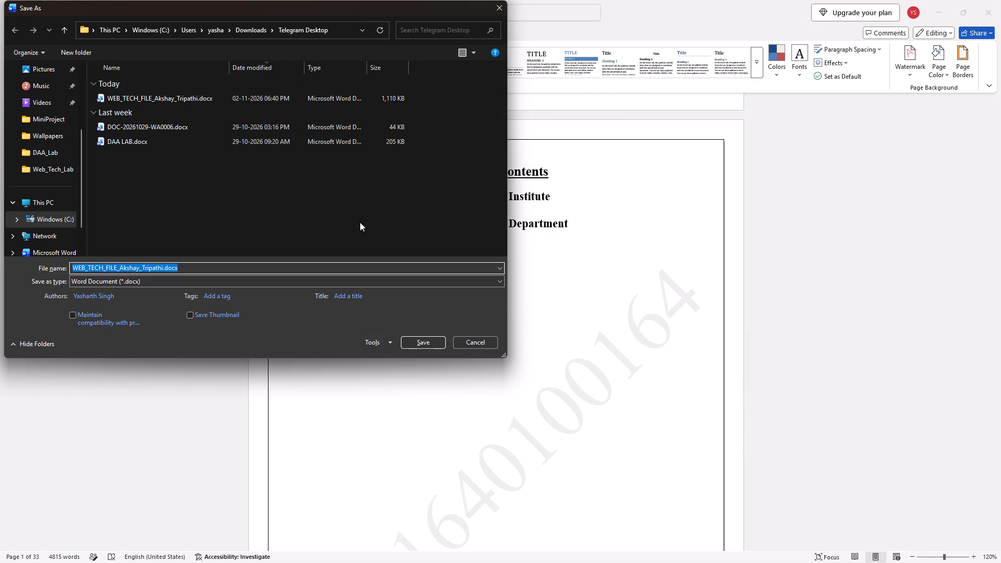
{"action": "left_click", "coordinate": [82, 278]}
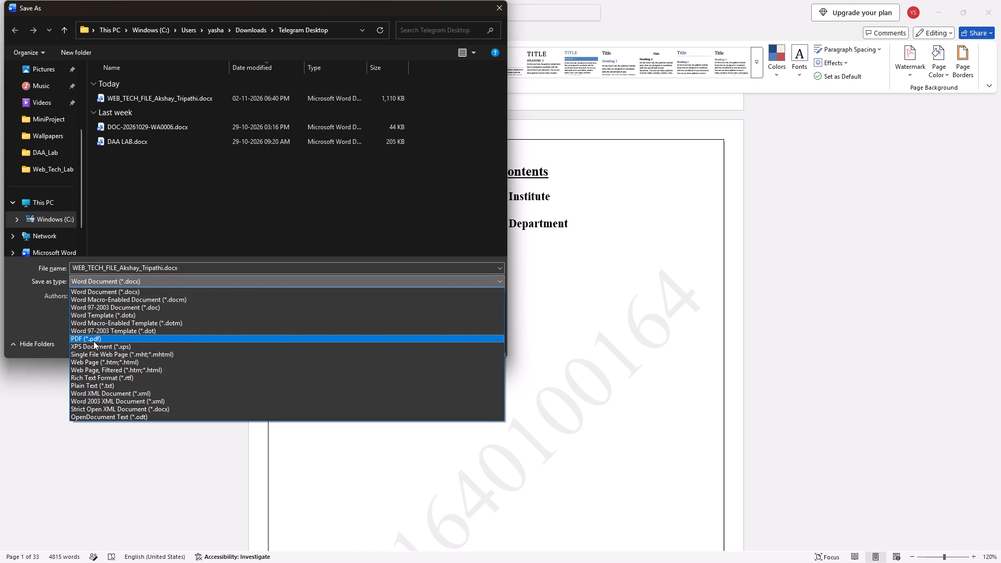
{"action": "left_click", "coordinate": [93, 341]}
{"action": "left_click", "coordinate": [58, 167]}
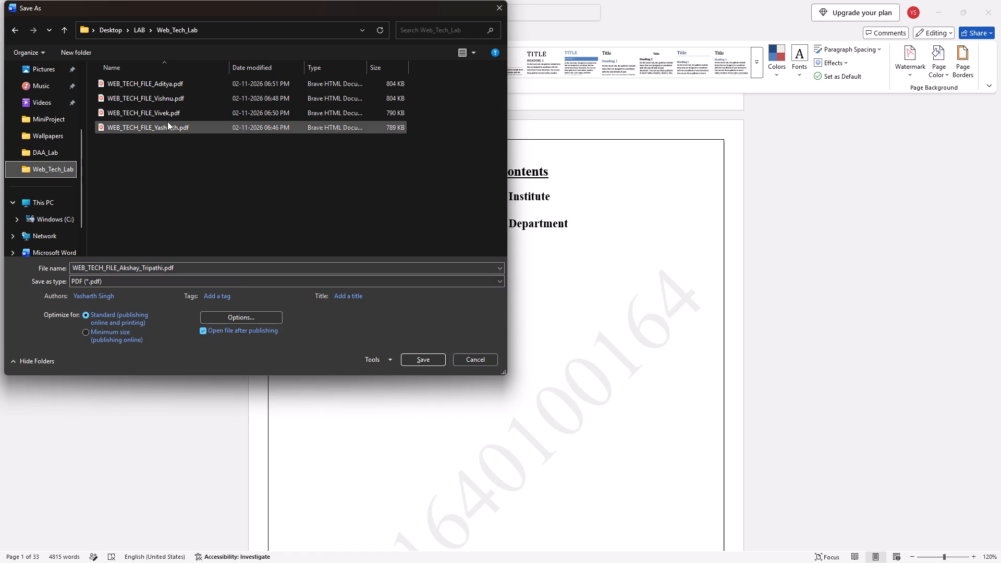
{"action": "left_click", "coordinate": [154, 269]}
{"action": "left_click", "coordinate": [162, 268]}
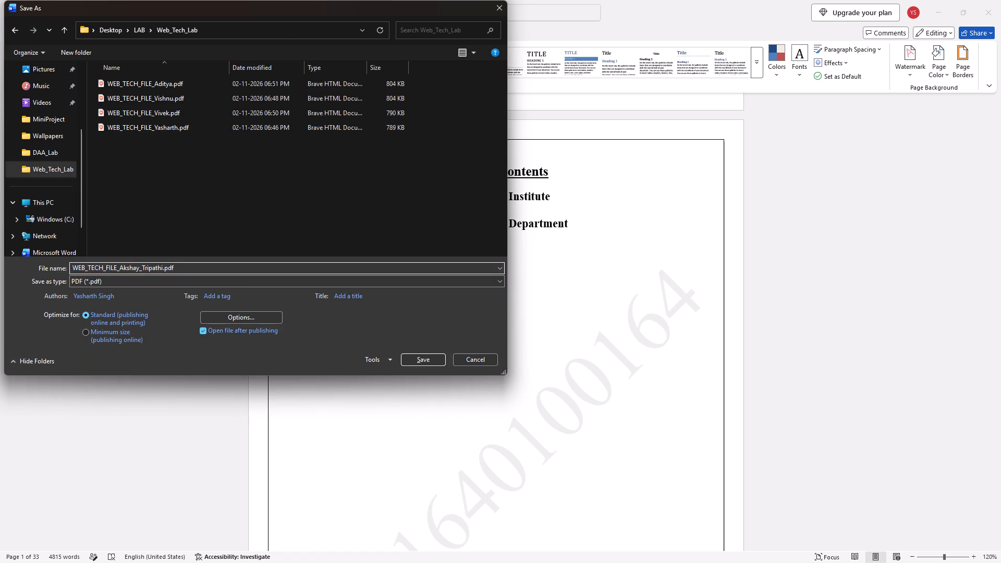
{"action": "key", "text": "Right"}
{"action": "key", "text": "Right"}
{"action": "key", "text": "Left"}
{"action": "key", "text": "ctrl+BackSpace"}
{"action": "key", "text": "ctrl+BackSpace"}
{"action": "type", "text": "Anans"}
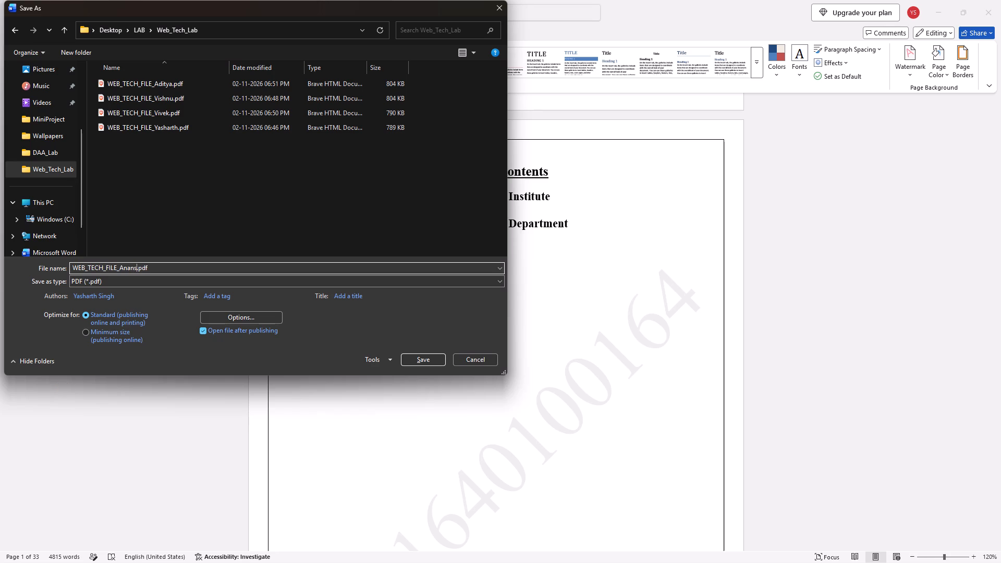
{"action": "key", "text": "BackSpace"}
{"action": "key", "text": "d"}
{"action": "left_click", "coordinate": [417, 358]}
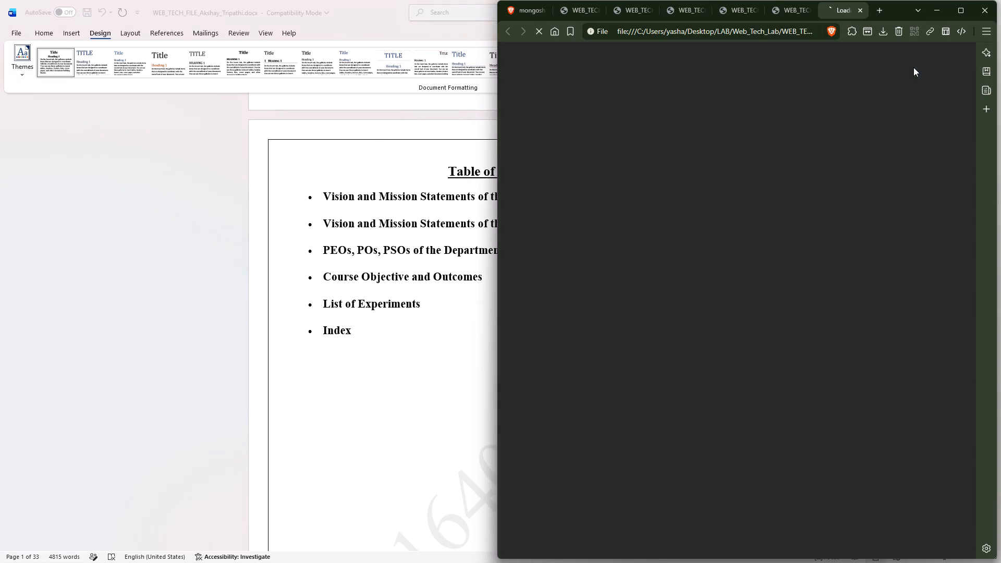
Return to the Word lab file and change the last three digits of the custom text watermark to 082.
{"action": "left_click", "coordinate": [934, 8]}
{"action": "left_click", "coordinate": [909, 80]}
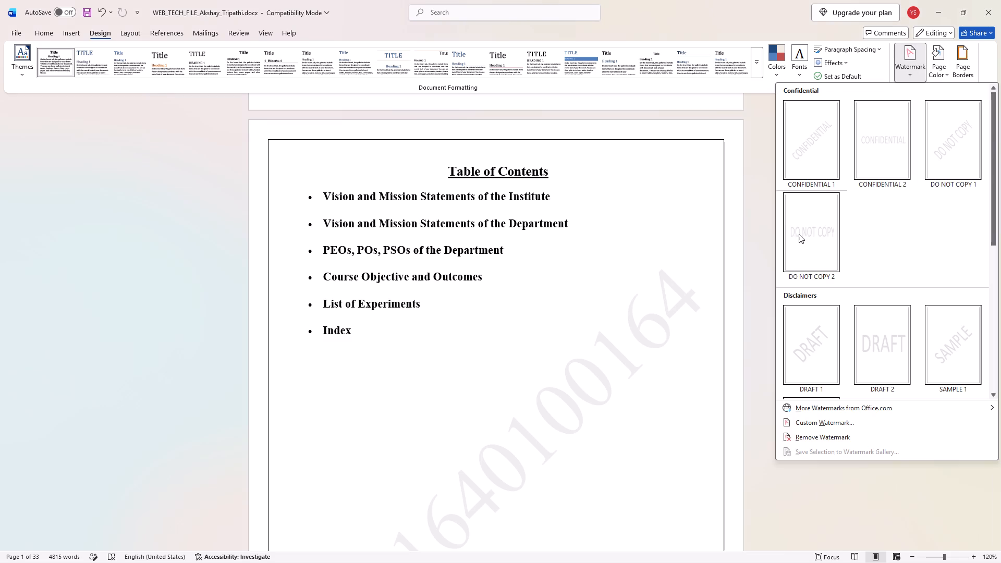
{"action": "left_click", "coordinate": [824, 421]}
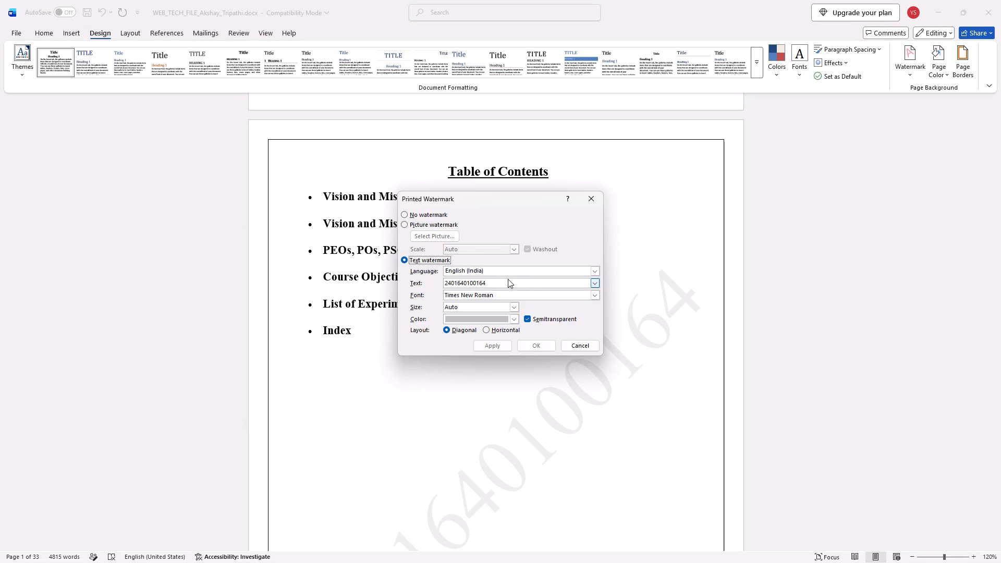
{"action": "left_click", "coordinate": [505, 282]}
{"action": "key", "text": "BackSpace"}
{"action": "key", "text": "BackSpace"}
{"action": "key", "text": "BackSpace"}
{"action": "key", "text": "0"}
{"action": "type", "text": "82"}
{"action": "left_click", "coordinate": [535, 345]}
Change the last three digits of the cover page's roll number under Submitted By to 082.
{"action": "scroll", "coordinate": [532, 349], "scroll_direction": "up", "scroll_amount": 5}
{"action": "left_click", "coordinate": [674, 467]}
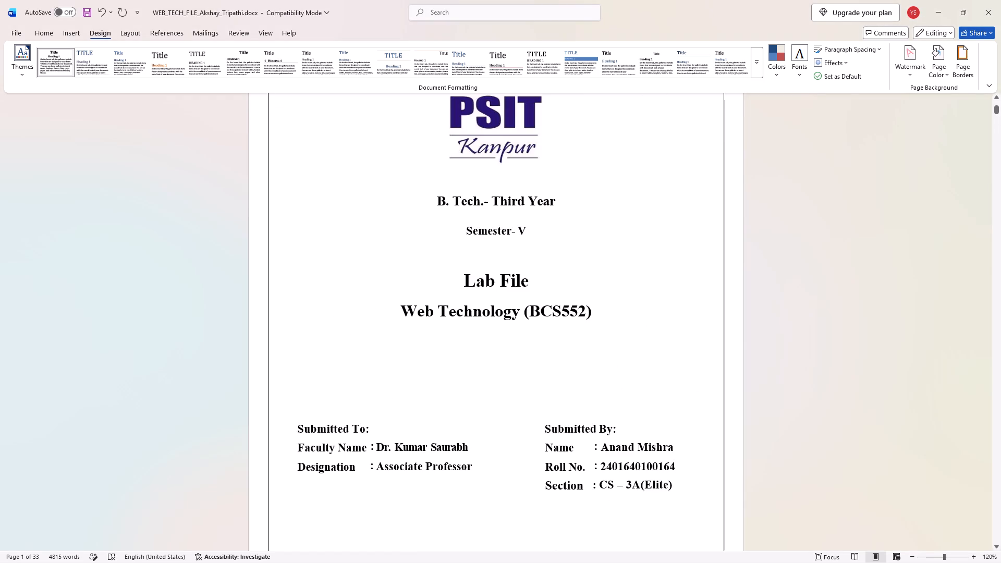
{"action": "key", "text": "BackSpace"}
{"action": "key", "text": "BackSpace"}
{"action": "key", "text": "BackSpace"}
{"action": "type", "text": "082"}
Replace the student name under Submitted By on the cover page with Aditya's full name.
{"action": "left_click", "coordinate": [672, 449]}
{"action": "key", "text": "BackSpace"}
{"action": "key", "text": "BackSpace"}
{"action": "key", "text": "BackSpace"}
{"action": "key", "text": "BackSpace"}
{"action": "key", "text": "BackSpace"}
{"action": "key", "text": "BackSpace"}
{"action": "key", "text": "BackSpace"}
{"action": "key", "text": "BackSpace"}
{"action": "key", "text": "BackSpace"}
{"action": "key", "text": "BackSpace"}
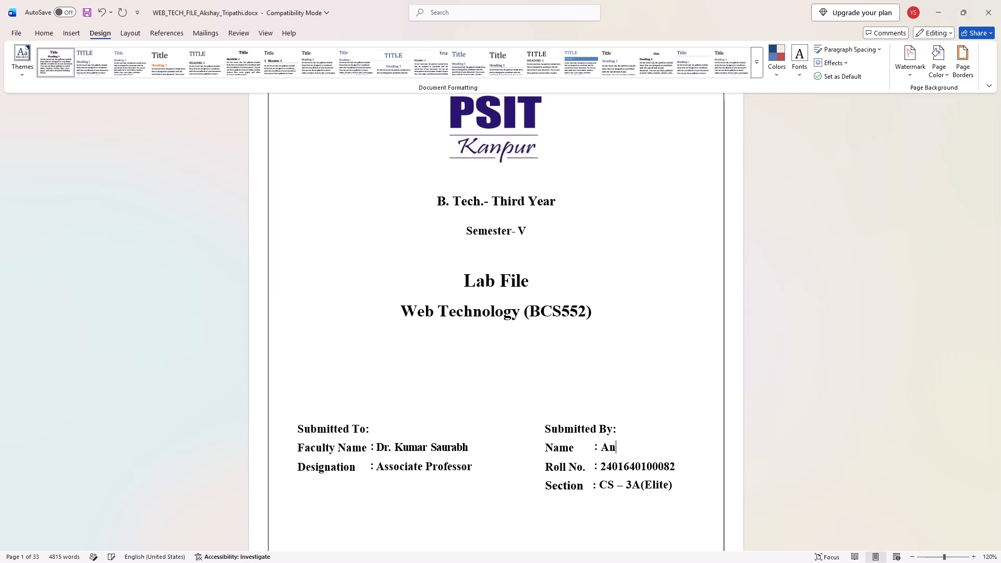
{"action": "key", "text": "BackSpace"}
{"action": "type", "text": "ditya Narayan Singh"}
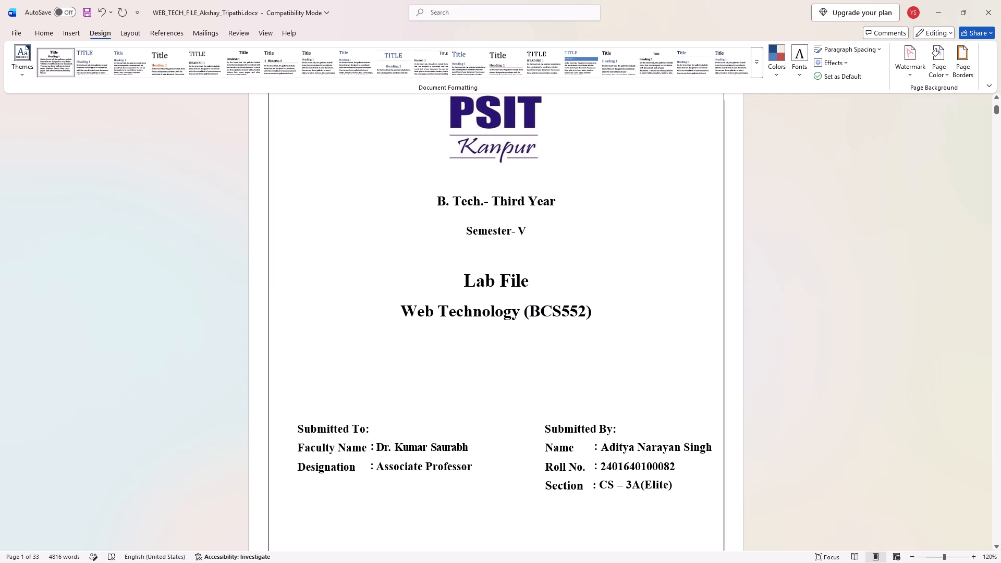
{"action": "scroll", "coordinate": [654, 477], "scroll_direction": "down", "scroll_amount": 2}
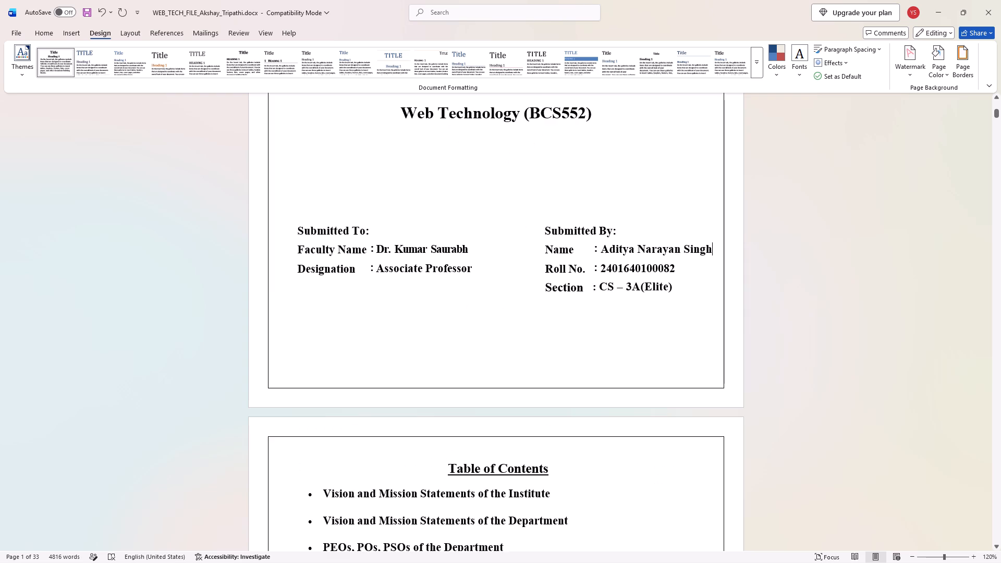
Review the cover page's student details and the roll-number watermark on the following pages.
{"action": "scroll", "coordinate": [658, 463], "scroll_direction": "down", "scroll_amount": 1}
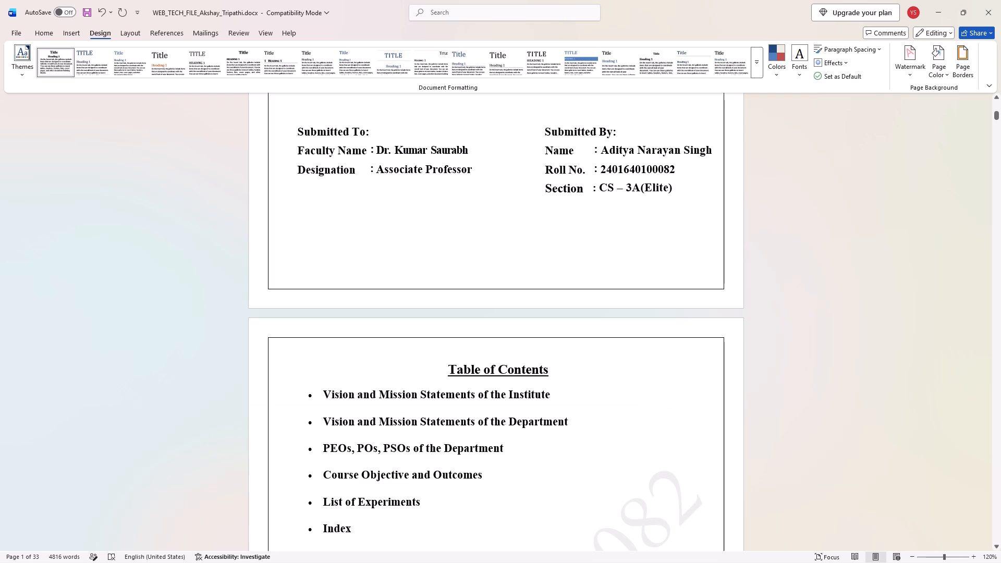
{"action": "scroll", "coordinate": [655, 420], "scroll_direction": "up", "scroll_amount": 5}
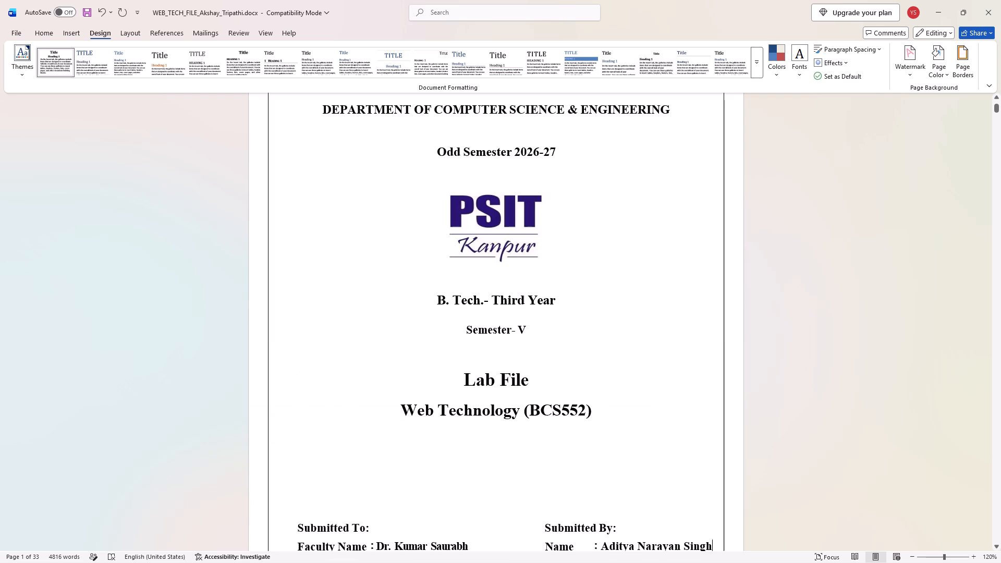
{"action": "scroll", "coordinate": [658, 422], "scroll_direction": "down", "scroll_amount": 13}
{"action": "scroll", "coordinate": [662, 430], "scroll_direction": "up", "scroll_amount": 2}
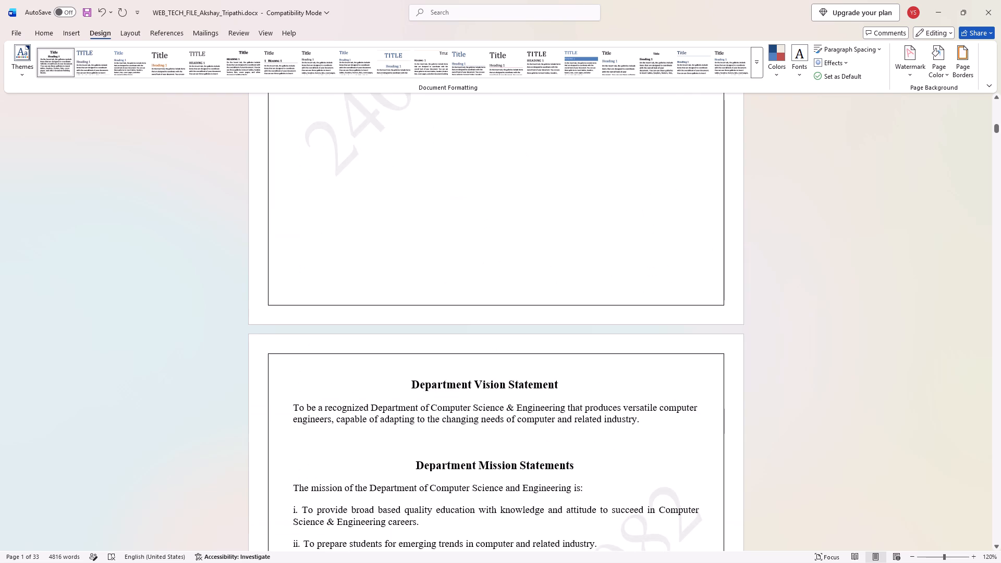
{"action": "scroll", "coordinate": [662, 430], "scroll_direction": "up", "scroll_amount": 2}
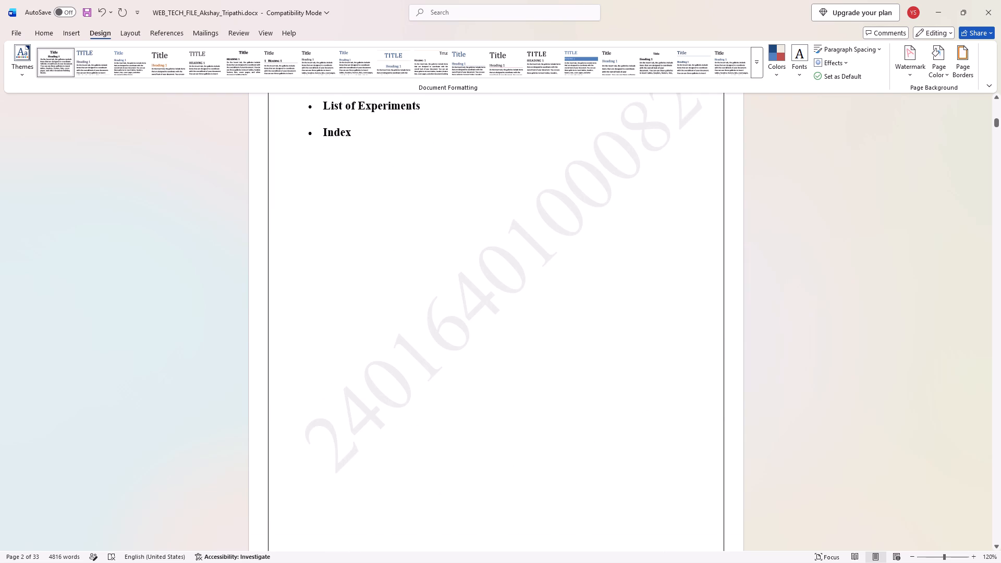
Export the lab file as a PDF named WEB_TECH_FILE_Narayan.pdf in the Web_Tech_Lab folder and return to the Word document.
{"action": "key", "text": "F12"}
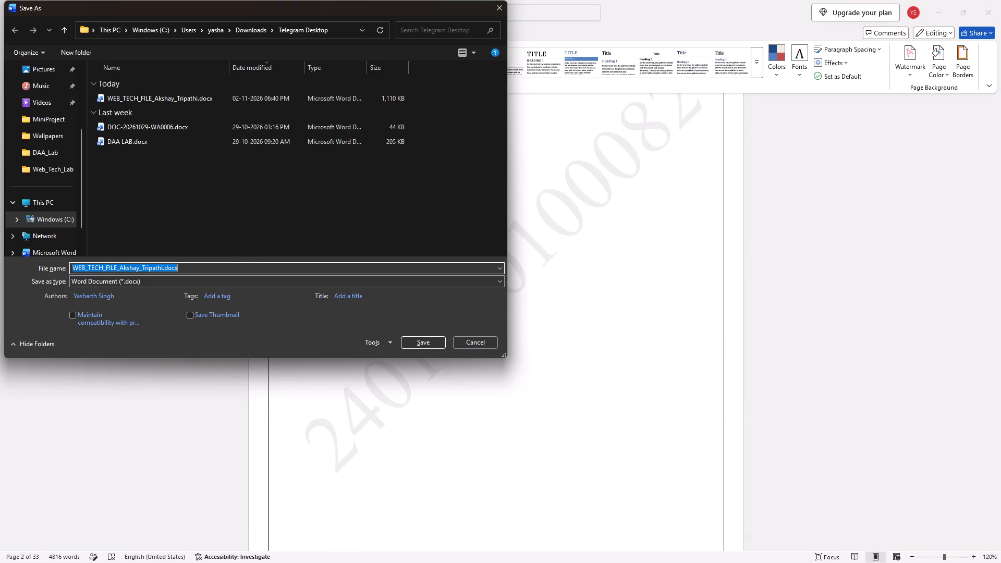
{"action": "left_click", "coordinate": [58, 173]}
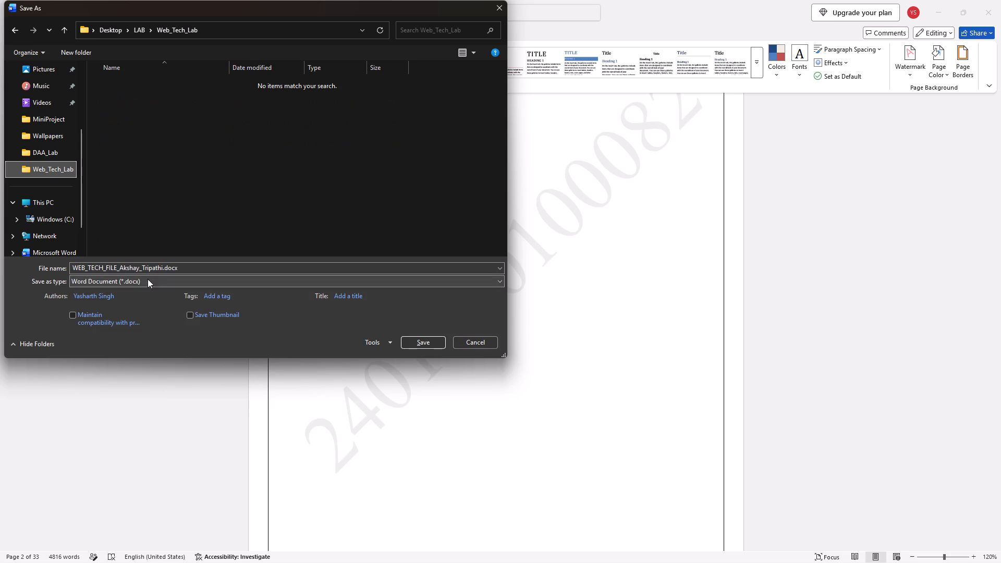
{"action": "left_click", "coordinate": [148, 279]}
{"action": "left_click", "coordinate": [101, 339]}
{"action": "left_click", "coordinate": [147, 263]}
{"action": "left_click", "coordinate": [164, 268]}
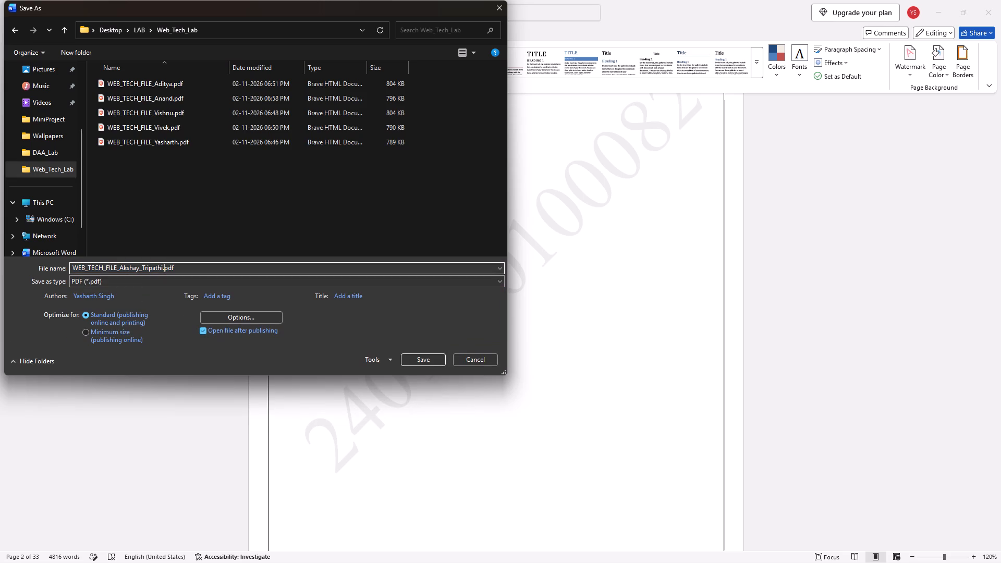
{"action": "key", "text": "Left"}
{"action": "key", "text": "ctrl+BackSpace"}
{"action": "key", "text": "ctrl+BackSpace"}
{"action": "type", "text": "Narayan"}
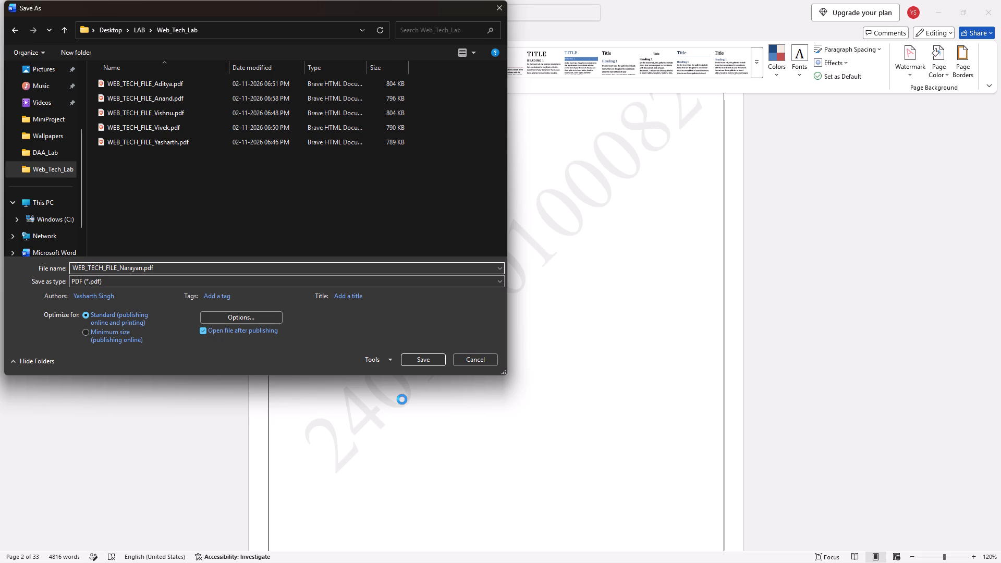
{"action": "left_click", "coordinate": [420, 361]}
{"action": "scroll", "coordinate": [692, 236], "scroll_direction": "up", "scroll_amount": 7}
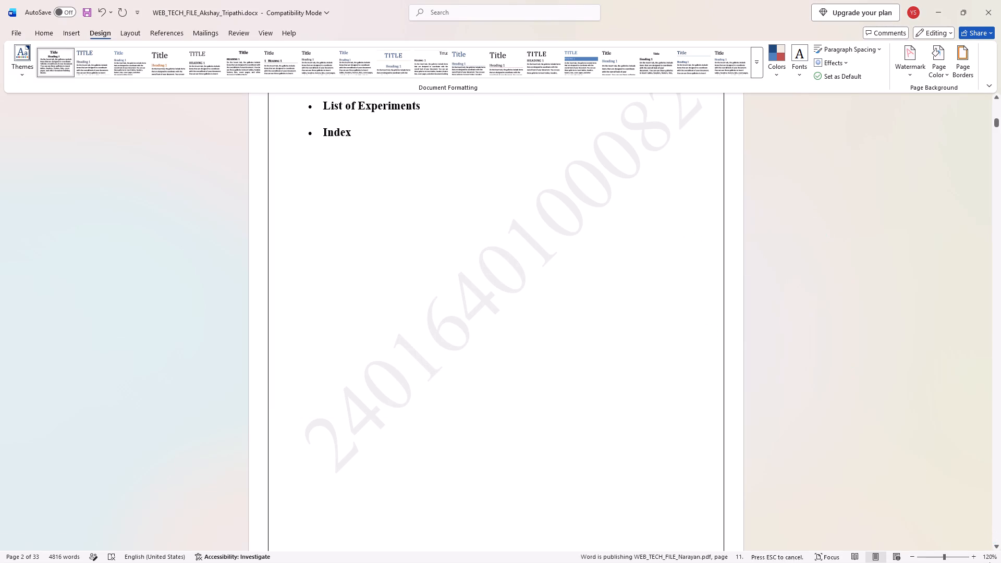
{"action": "scroll", "coordinate": [792, 273], "scroll_direction": "up", "scroll_amount": 5}
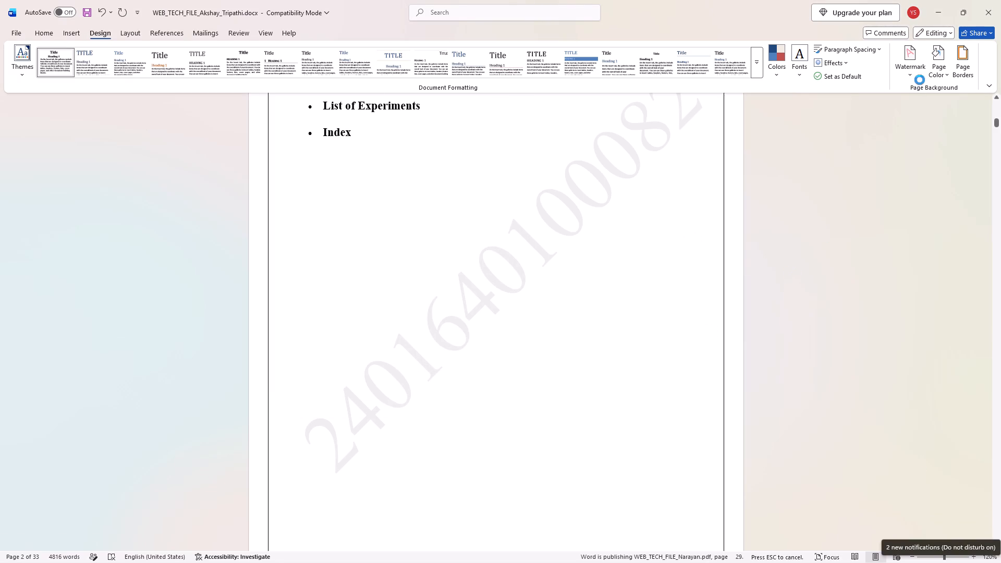
{"action": "left_click", "coordinate": [938, 6]}
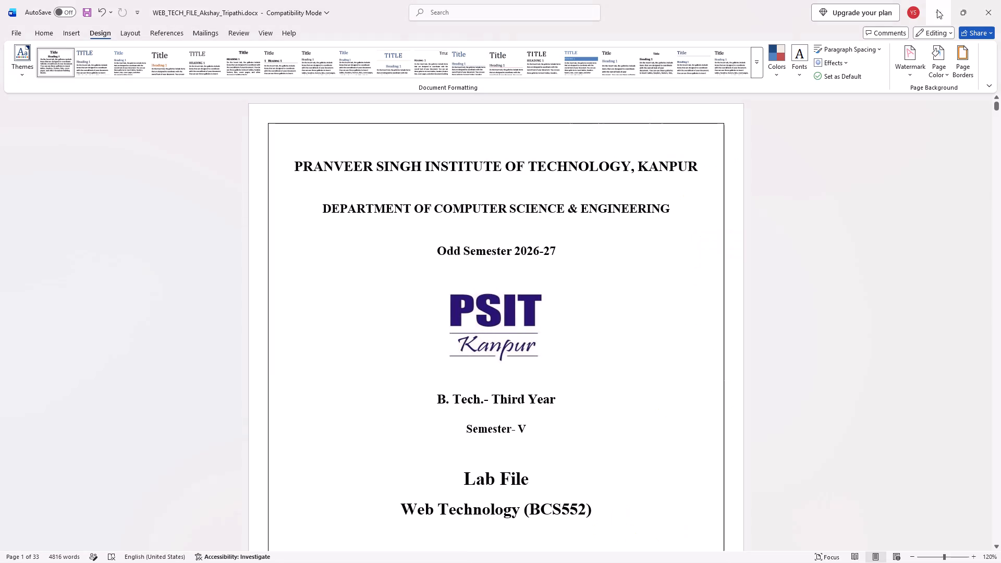
Change the last two digits of the roll number in the custom text watermark to 72.
{"action": "scroll", "coordinate": [734, 259], "scroll_direction": "down", "scroll_amount": 3}
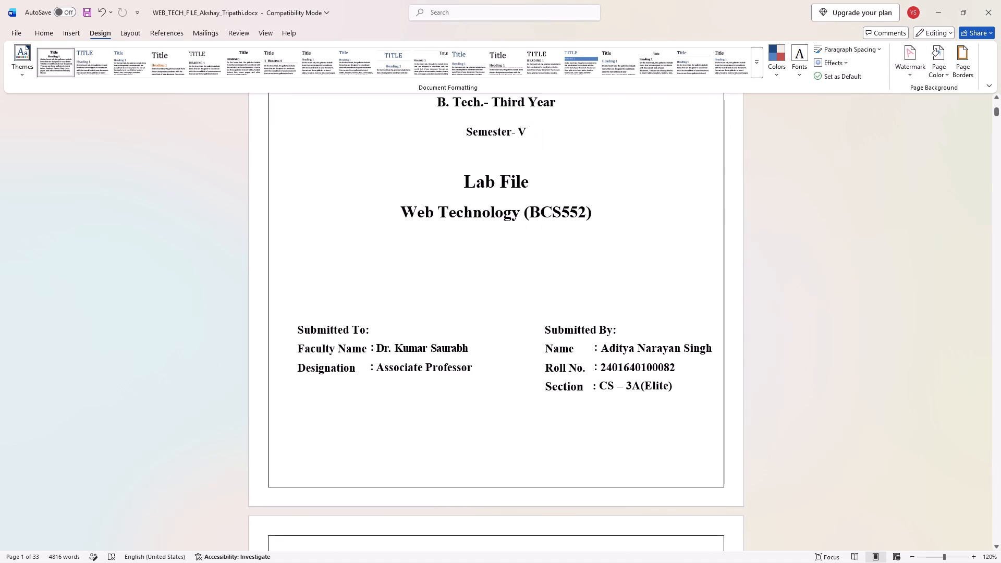
{"action": "left_click", "coordinate": [912, 74]}
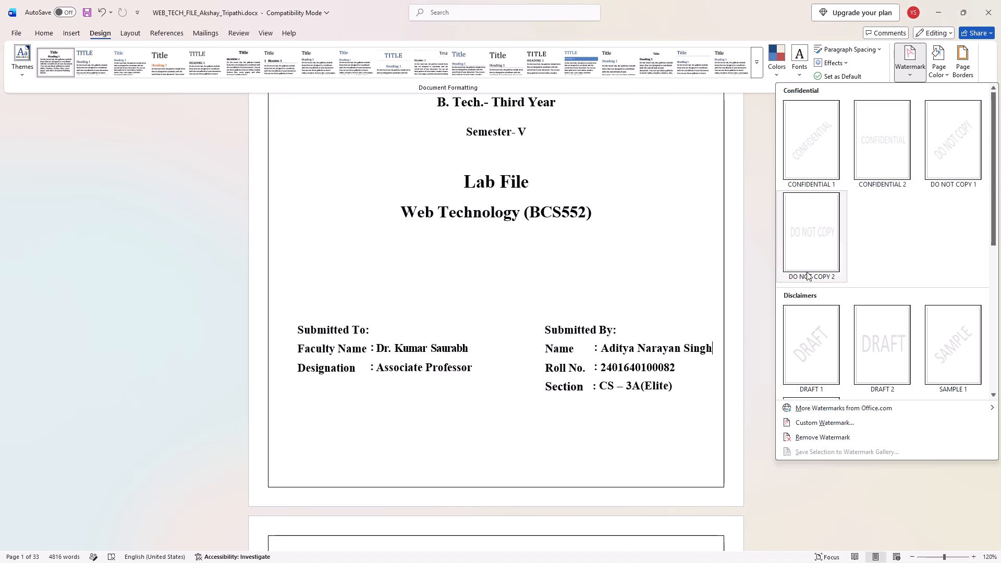
{"action": "left_click", "coordinate": [808, 425]}
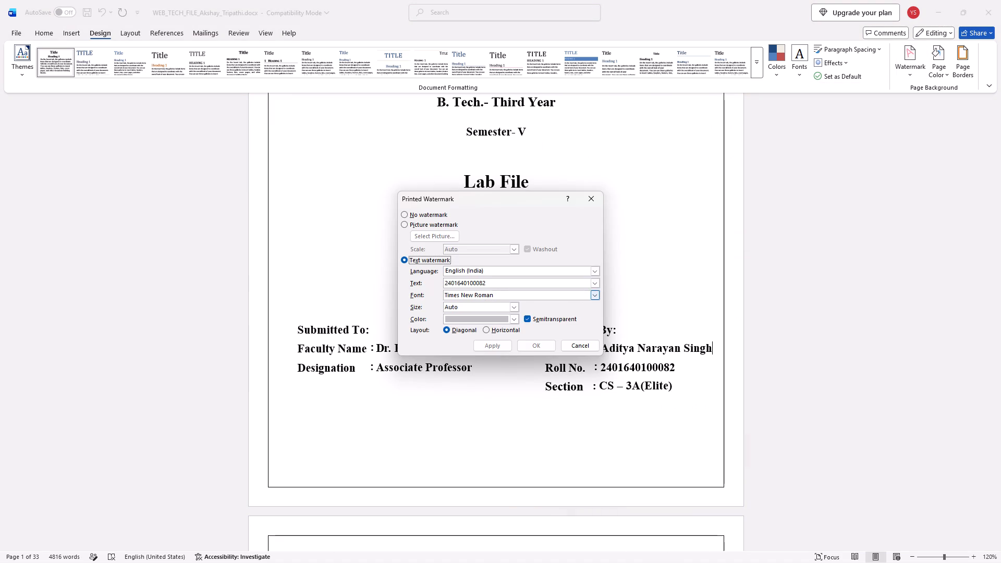
{"action": "left_click", "coordinate": [500, 281]}
{"action": "key", "text": "BackSpace"}
{"action": "key", "text": "BackSpace"}
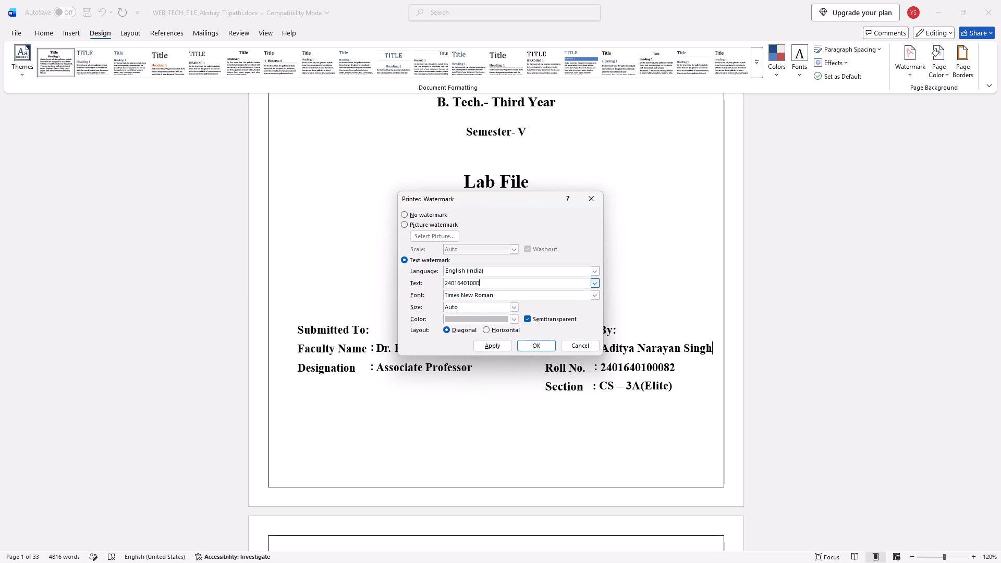
{"action": "type", "text": "72"}
{"action": "left_click", "coordinate": [520, 346]}
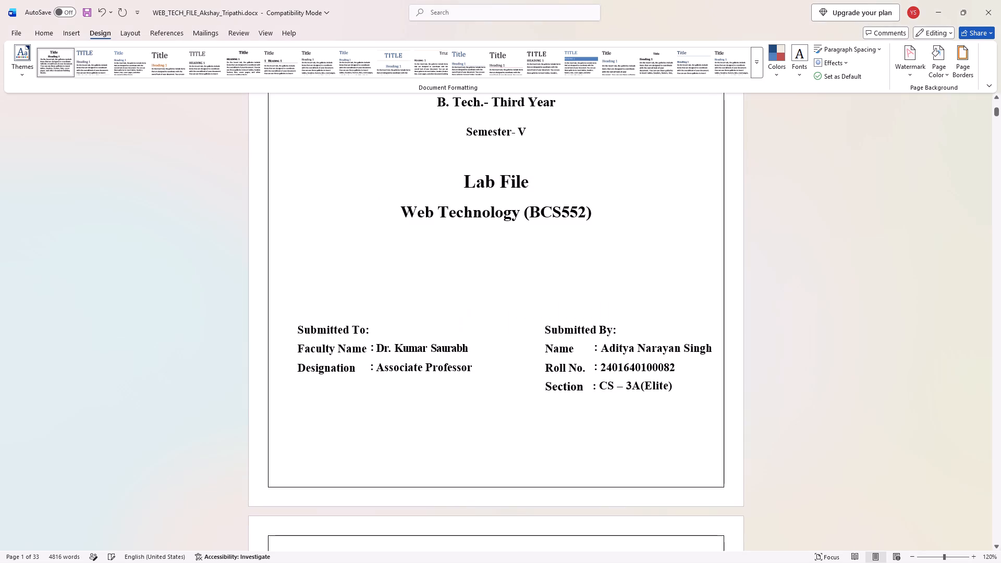
Change the last two digits of the cover page's roll number under Submitted By to 72.
{"action": "left_click", "coordinate": [674, 368]}
{"action": "key", "text": "BackSpace"}
{"action": "key", "text": "BackSpace"}
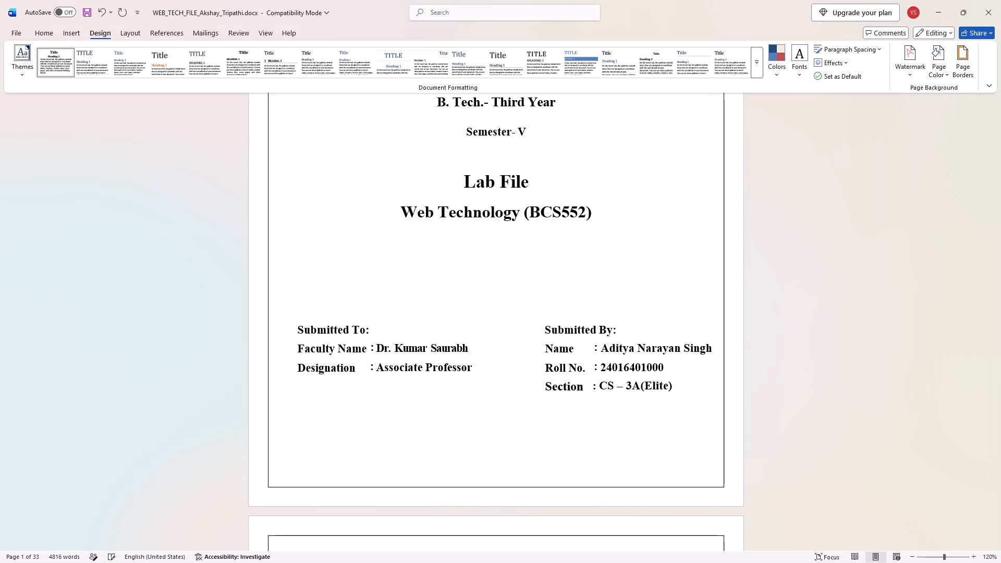
{"action": "type", "text": "72"}
Replace the student's middle name and surname under Submitted By on the cover page with Chaurasia.
{"action": "left_click", "coordinate": [713, 351]}
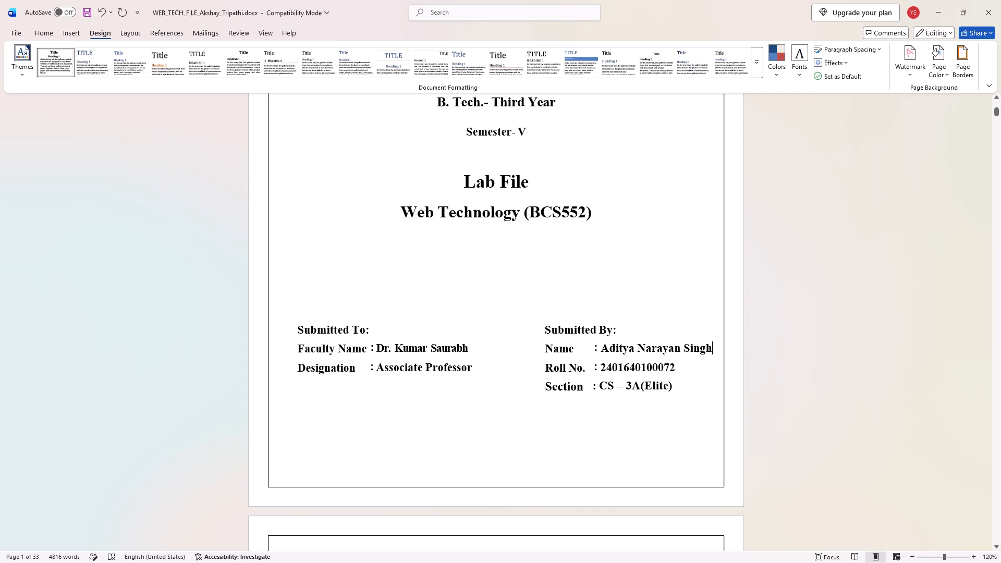
{"action": "key", "text": "ctrl+BackSpace"}
{"action": "key", "text": "ctrl+BackSpace"}
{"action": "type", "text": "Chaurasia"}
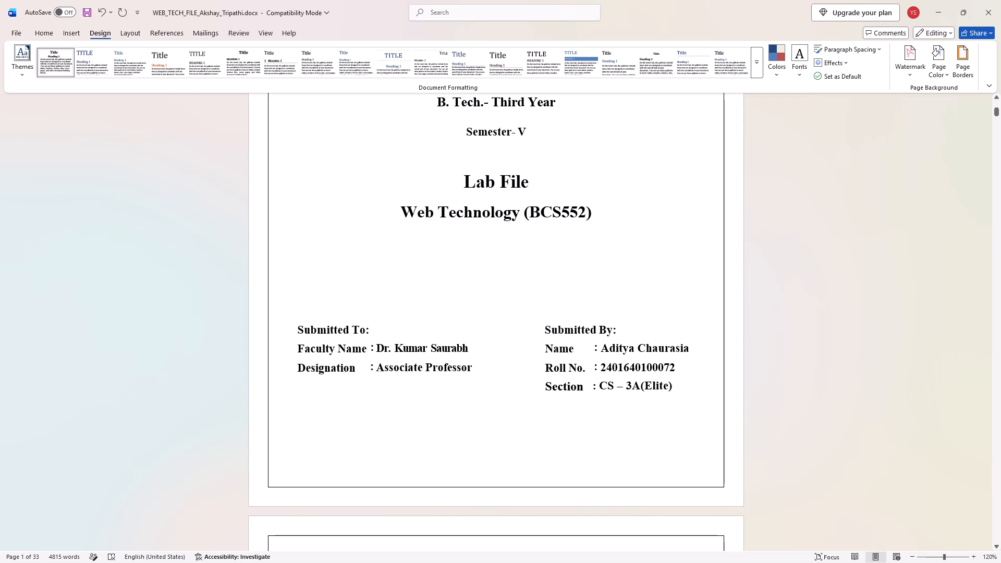
Correct the spelling of the student's surname under Submitted By on the cover page to Chaurasiya.
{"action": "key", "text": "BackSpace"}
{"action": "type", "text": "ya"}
Export the lab file as a PDF named WEB_TECH_FILE_Chaurasiya.pdf in the Web_Tech_Lab folder and return to the Word document.
{"action": "scroll", "coordinate": [731, 320], "scroll_direction": "down", "scroll_amount": 4}
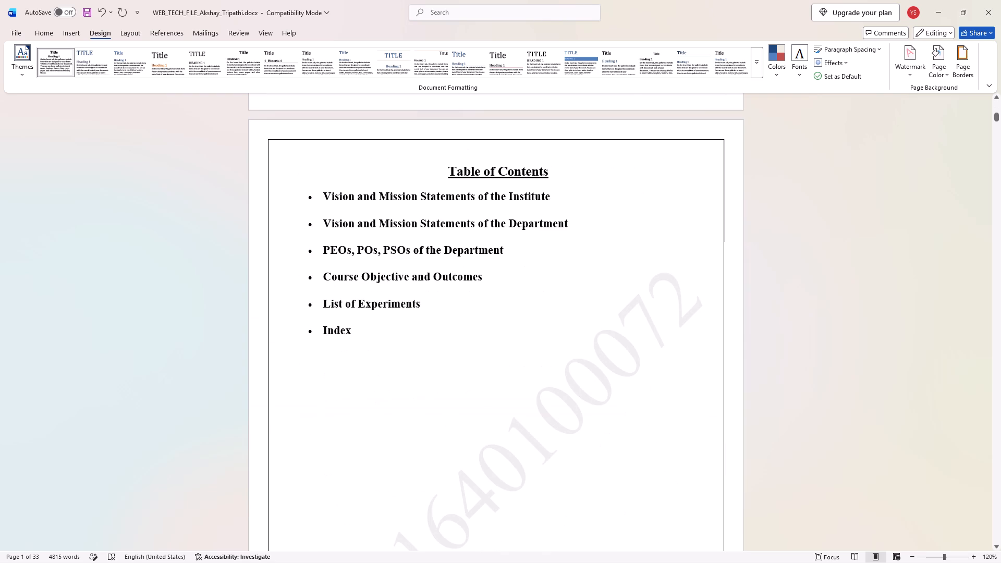
{"action": "scroll", "coordinate": [729, 330], "scroll_direction": "up", "scroll_amount": 4}
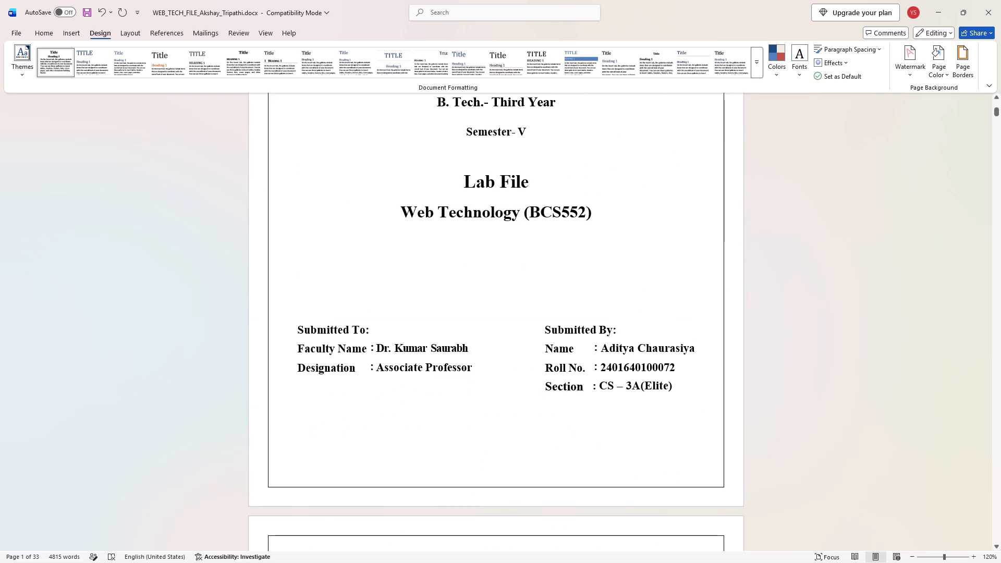
{"action": "key", "text": "F12"}
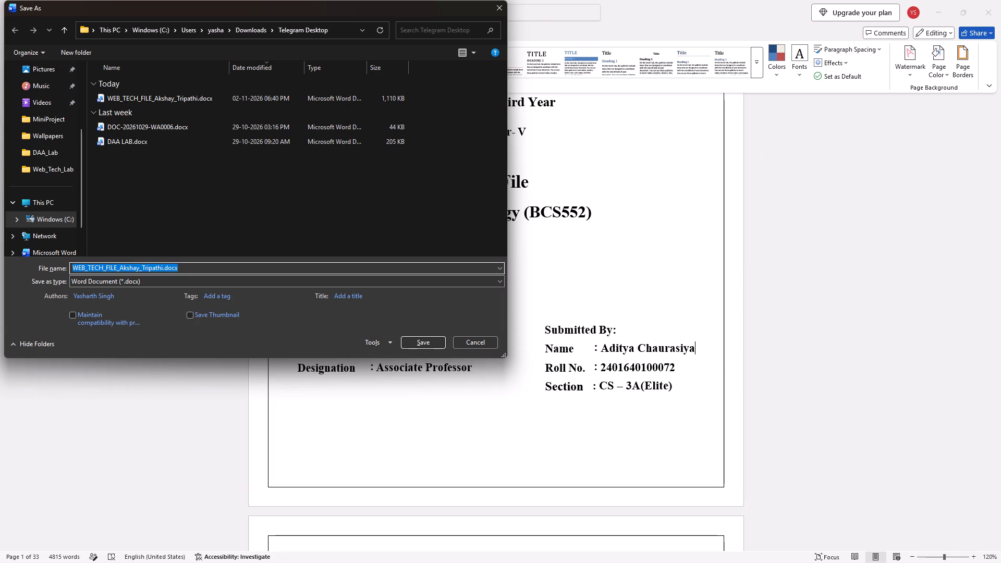
{"action": "left_click", "coordinate": [202, 285]}
{"action": "left_click", "coordinate": [92, 335]}
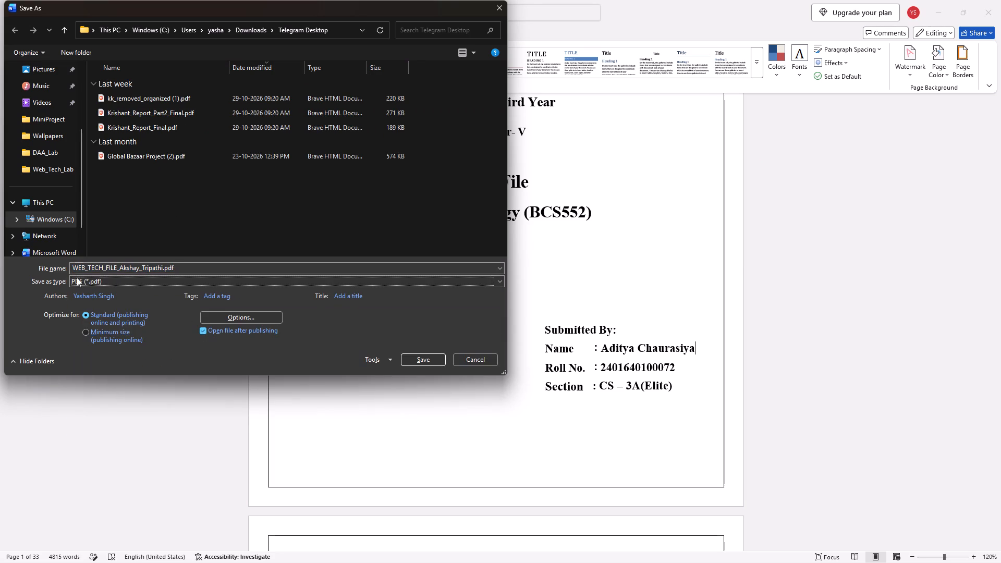
{"action": "left_click", "coordinate": [47, 172]}
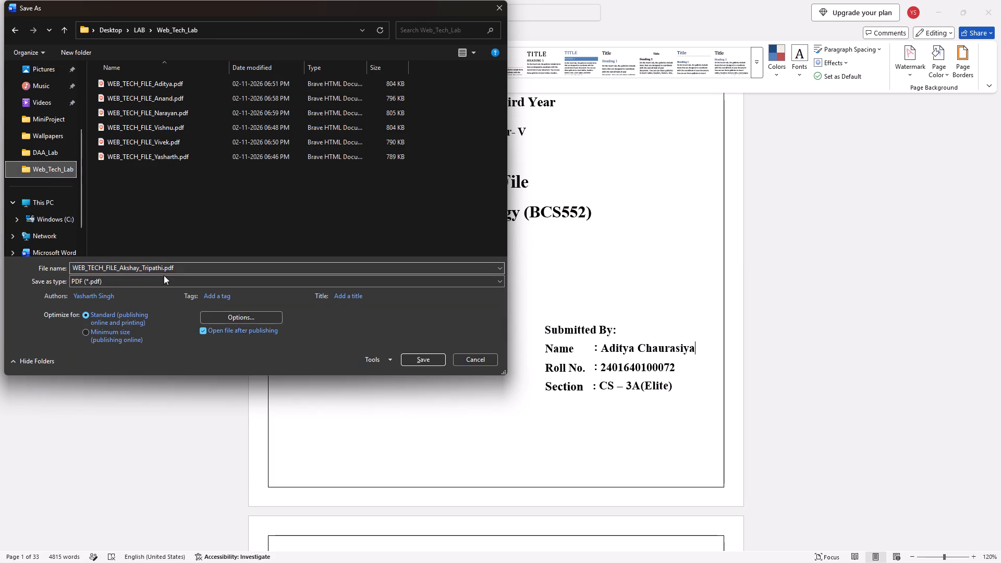
{"action": "left_click", "coordinate": [156, 271]}
{"action": "key", "text": "Right"}
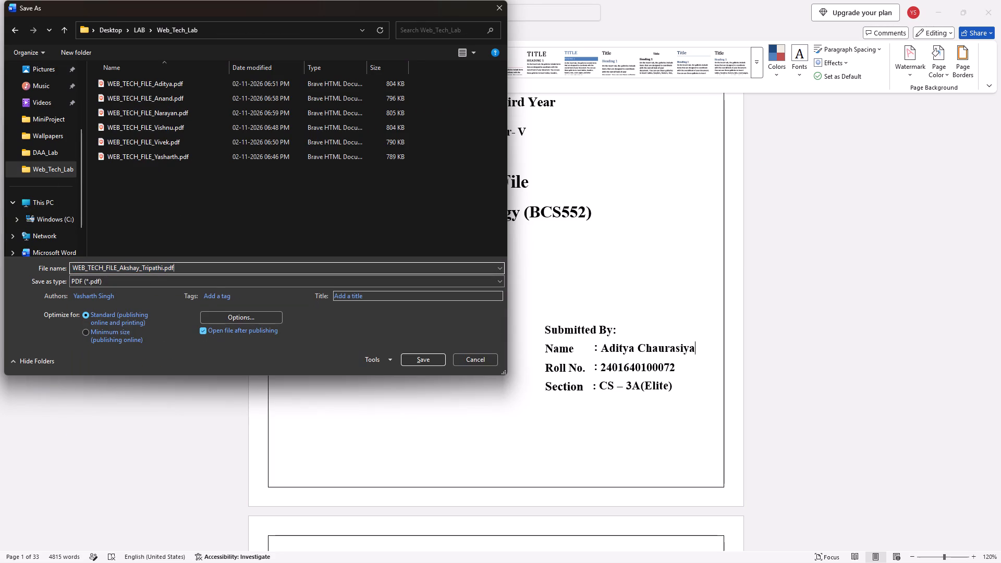
{"action": "key", "text": "ctrl+Left"}
{"action": "key", "text": "Left"}
{"action": "key", "text": "ctrl+BackSpace"}
{"action": "key", "text": "ctrl+BackSpace"}
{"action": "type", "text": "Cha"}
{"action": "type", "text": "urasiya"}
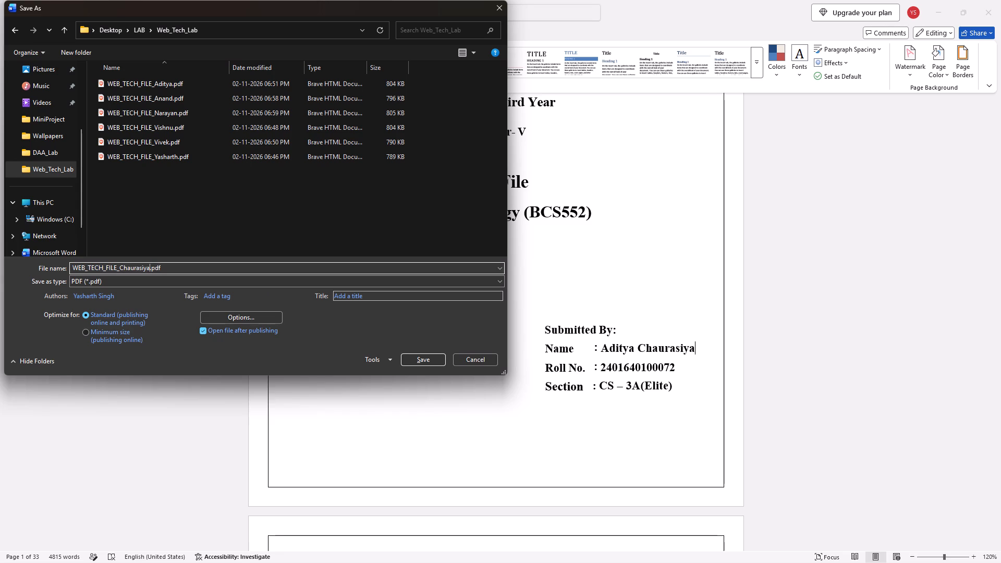
{"action": "left_click", "coordinate": [433, 360]}
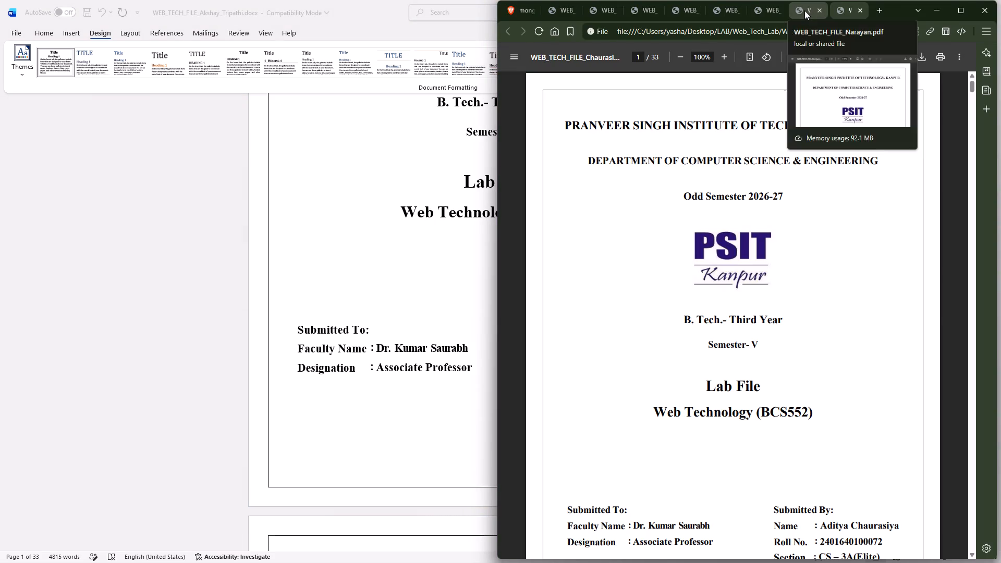
{"action": "left_click", "coordinate": [804, 10]}
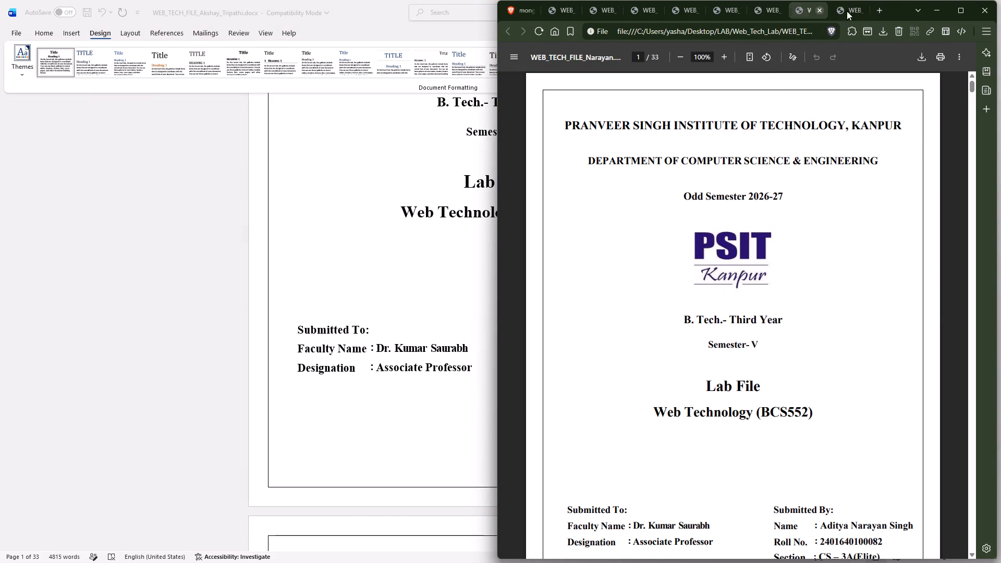
{"action": "left_click", "coordinate": [937, 4]}
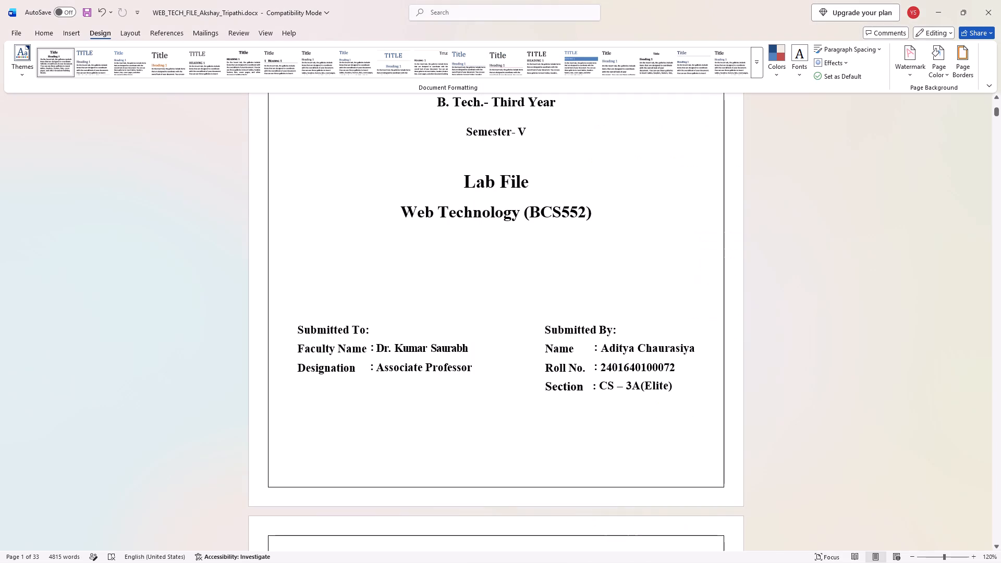
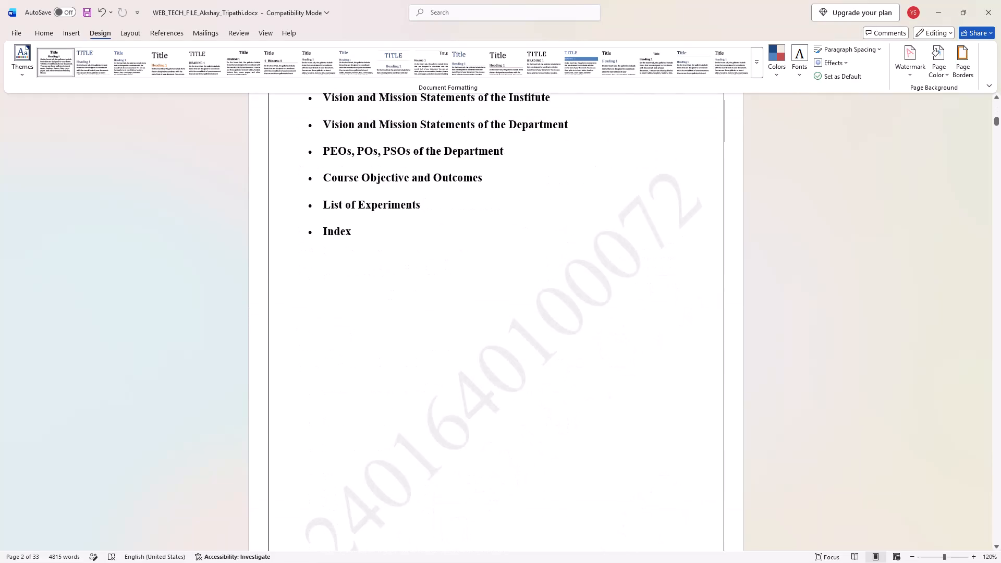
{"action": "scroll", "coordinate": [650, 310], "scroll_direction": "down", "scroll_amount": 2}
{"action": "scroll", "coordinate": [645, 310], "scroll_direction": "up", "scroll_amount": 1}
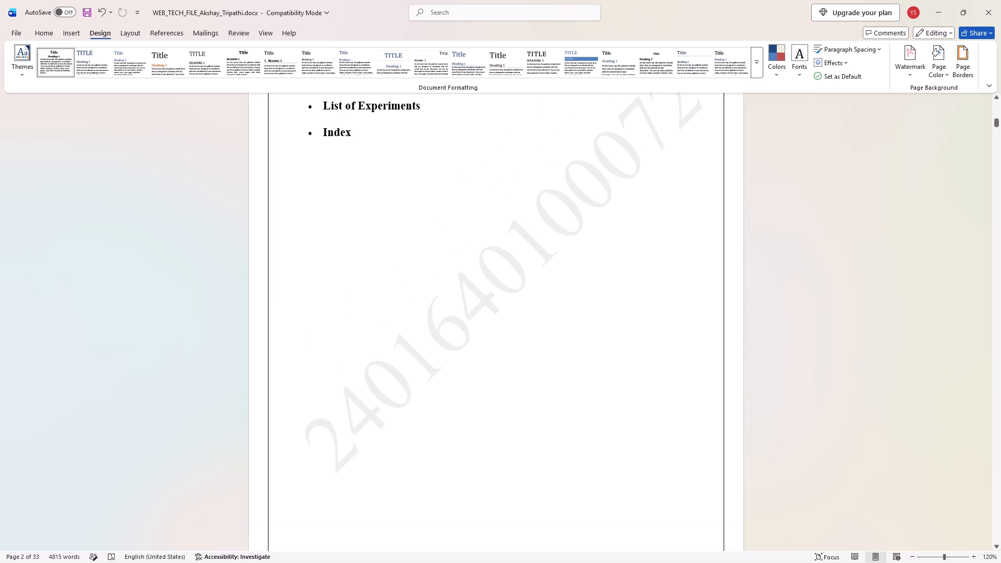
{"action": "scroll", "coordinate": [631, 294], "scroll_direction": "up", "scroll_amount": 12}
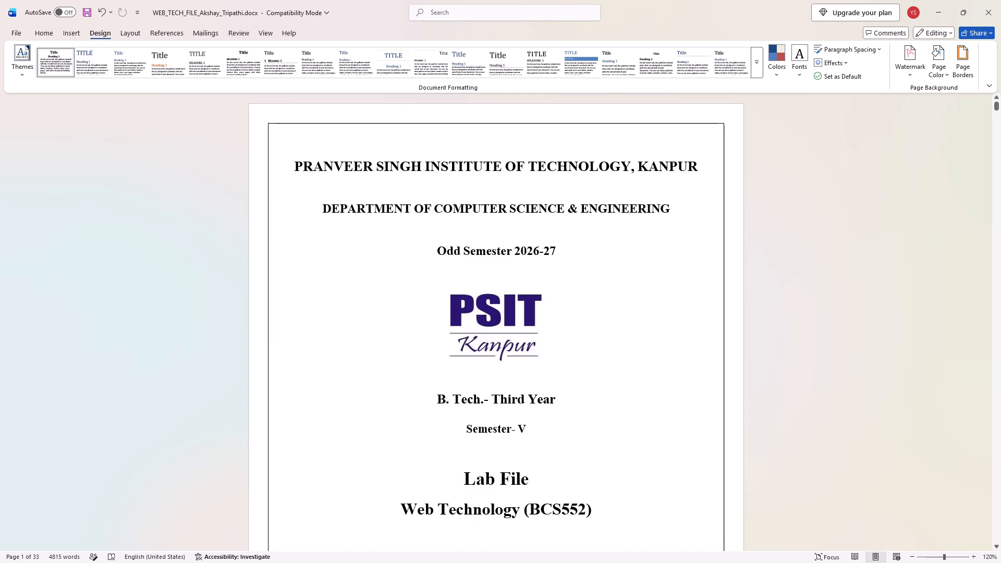
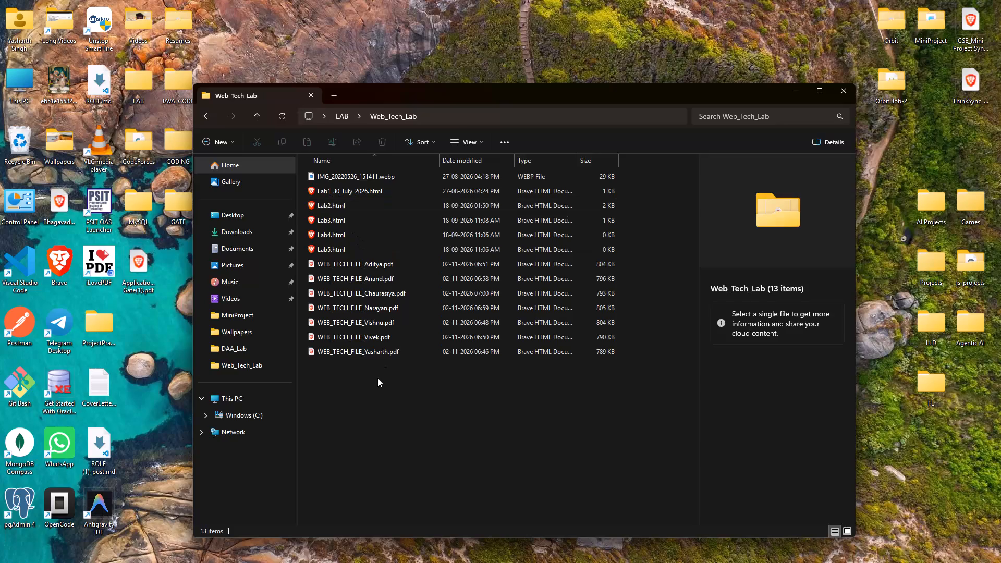
Copy all seven WEB_TECH_FILE PDFs, from Aditya through Yasharth, in the Web_Tech_Lab folder.
{"action": "left_click", "coordinate": [338, 351], "text": "ctrl"}
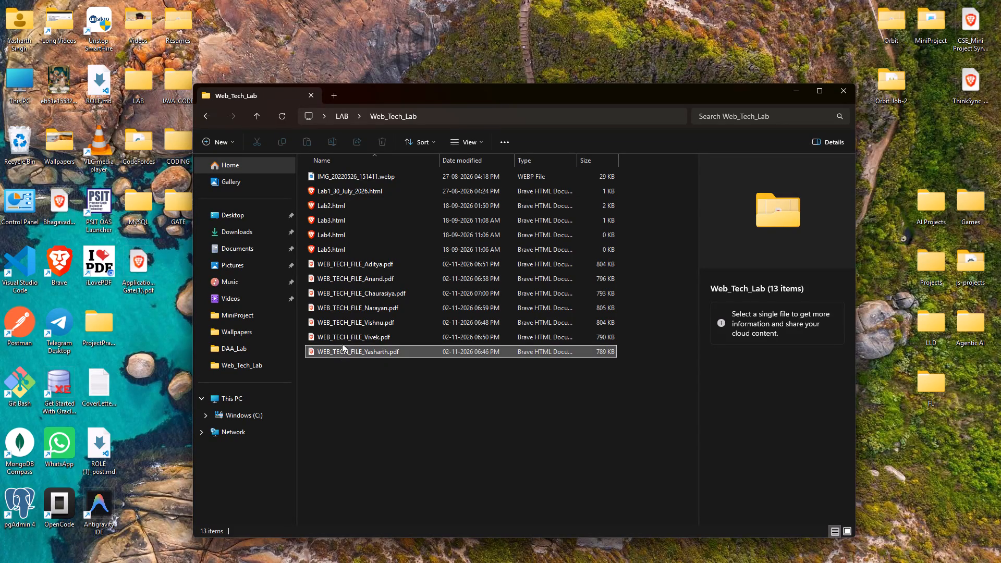
{"action": "left_click", "coordinate": [342, 341], "text": "ctrl"}
{"action": "left_click", "coordinate": [347, 319], "text": "ctrl"}
{"action": "left_click", "coordinate": [348, 298], "text": "ctrl"}
{"action": "left_click", "coordinate": [346, 310], "text": "ctrl"}
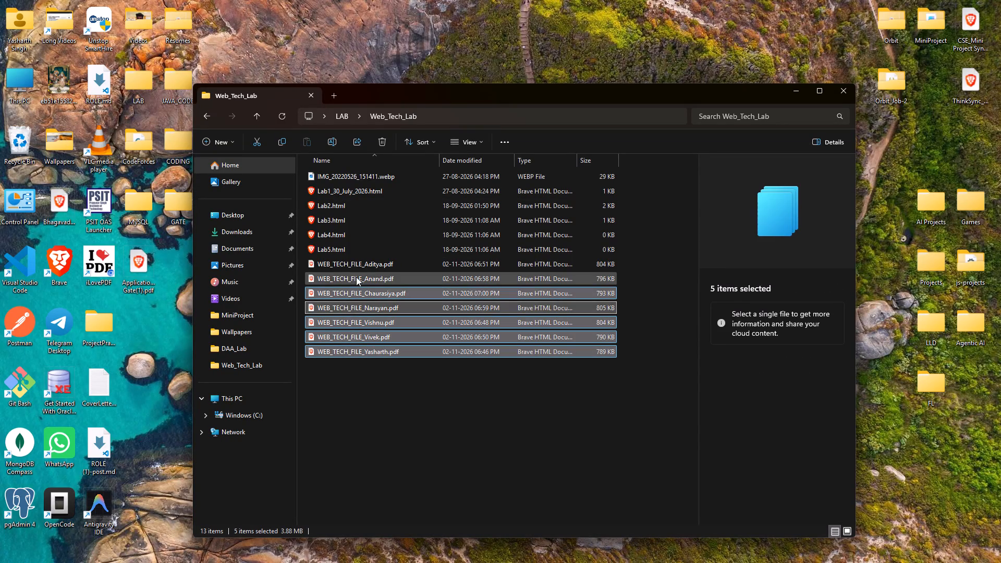
{"action": "left_click", "coordinate": [356, 277], "text": "ctrl"}
{"action": "left_click", "coordinate": [360, 262], "text": "ctrl"}
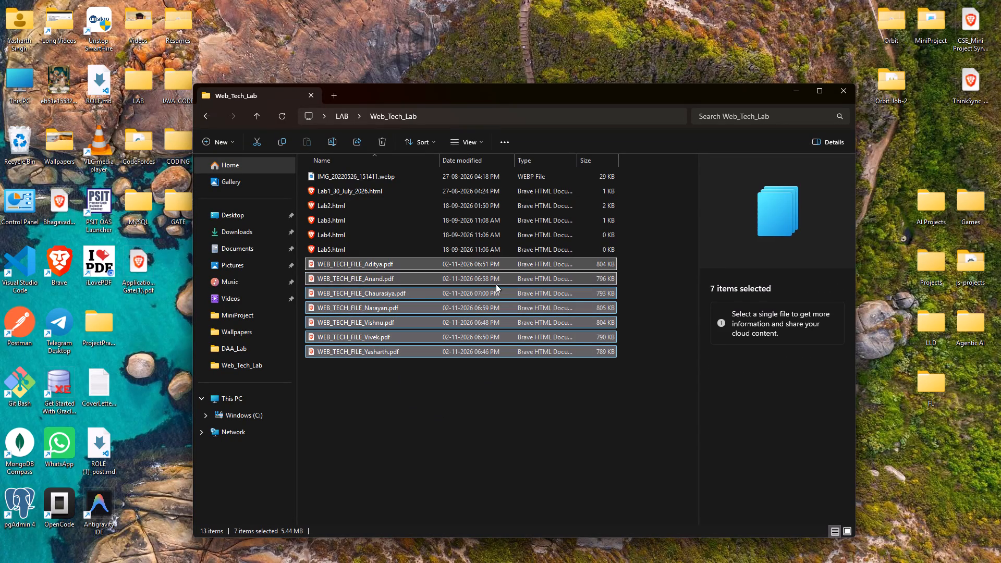
{"action": "left_click", "coordinate": [277, 141]}
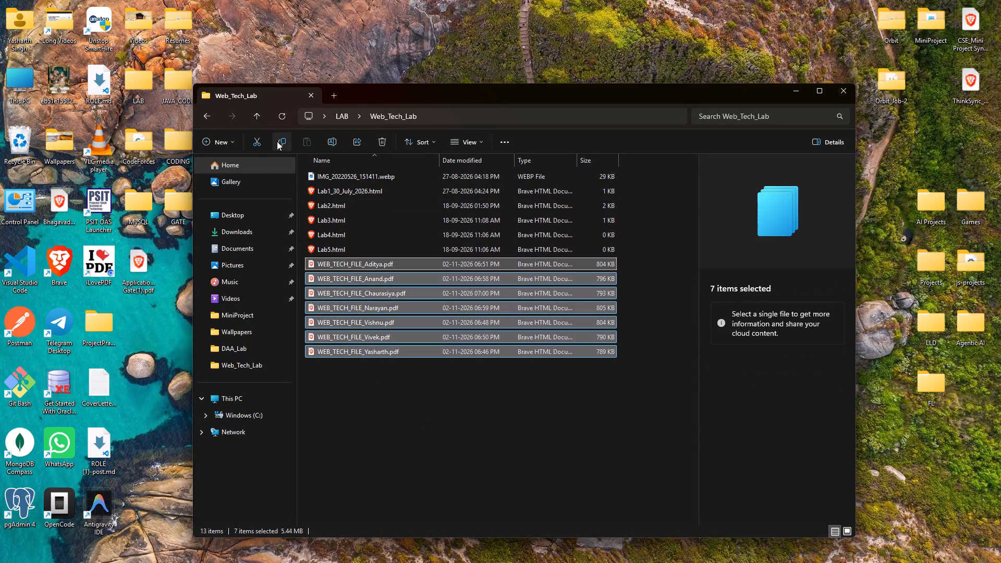
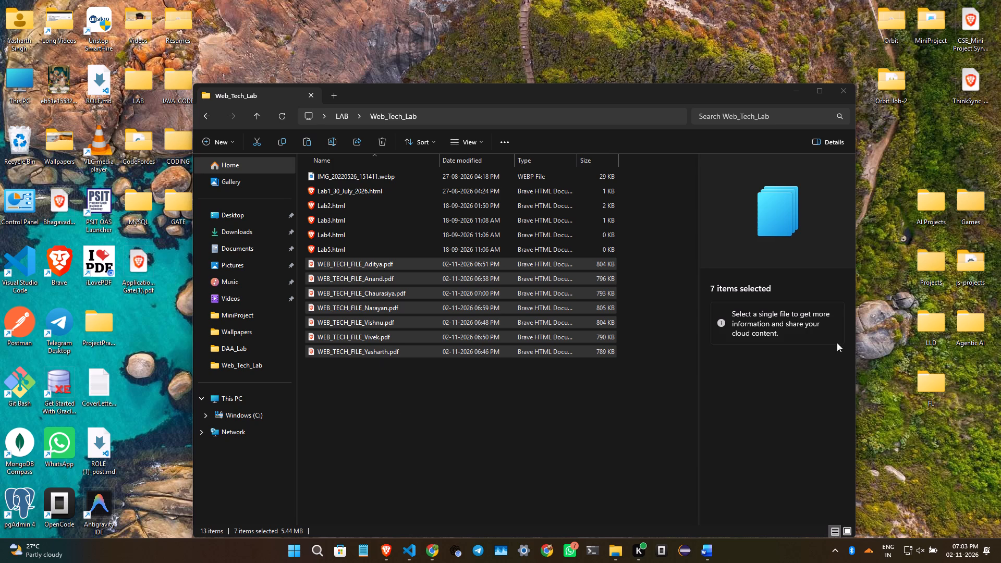
Close the Web_Tech_Lab folder window, then switch to Word and close the Web Technology lab file document.
{"action": "left_click", "coordinate": [838, 85]}
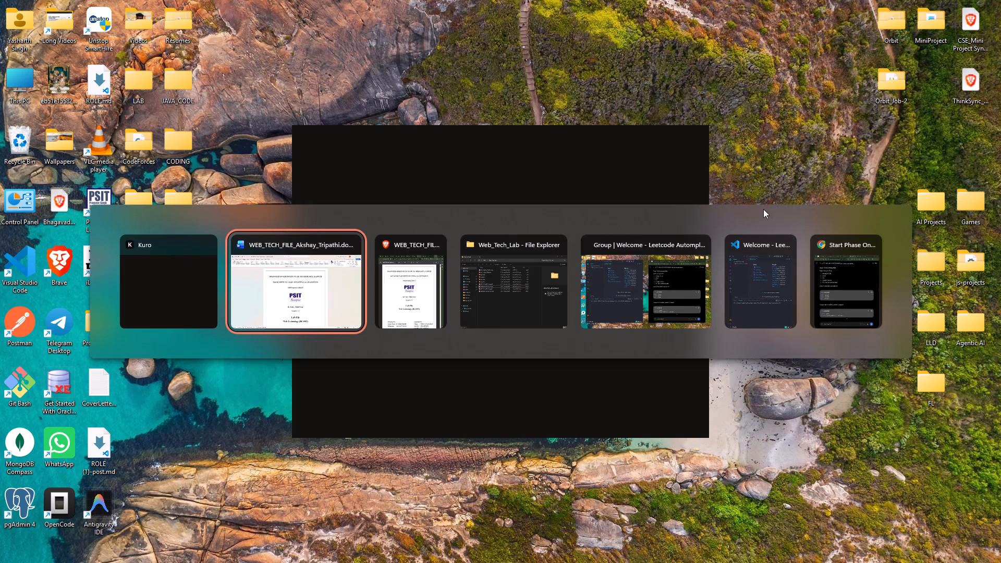
{"action": "left_click", "coordinate": [984, 11]}
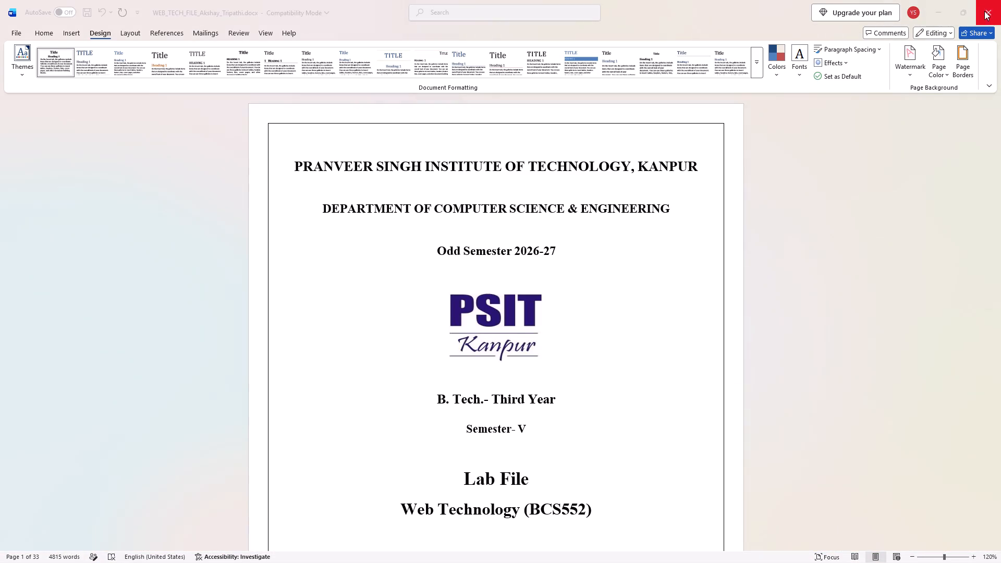
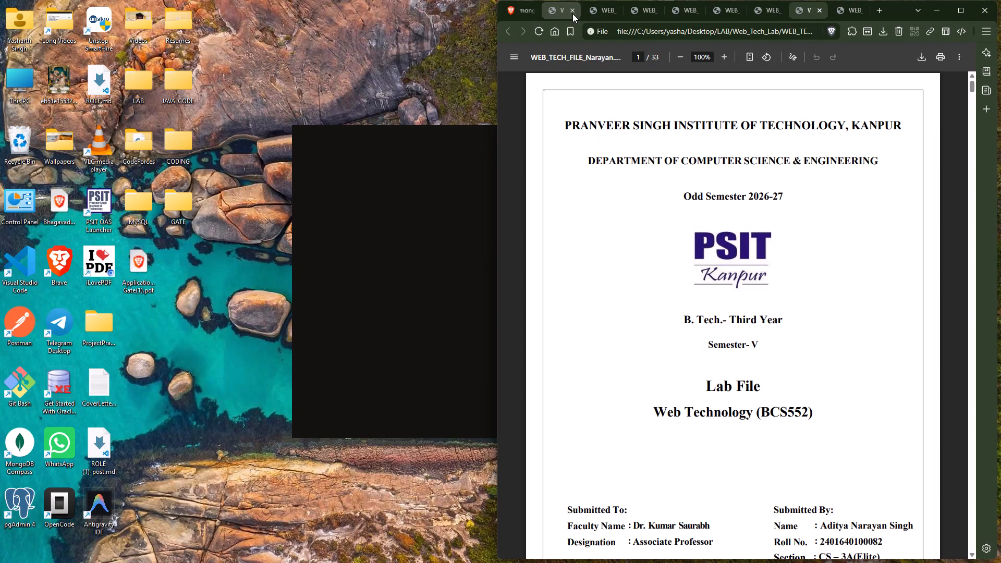
Switch to Brave and display the first of the open Web Technology lab file PDFs.
{"action": "left_click", "coordinate": [561, 13]}
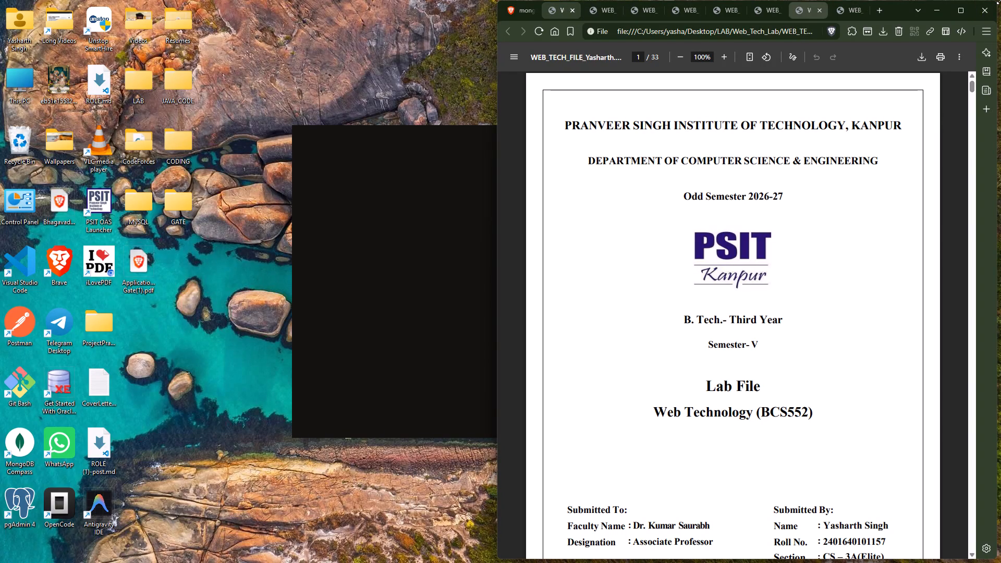